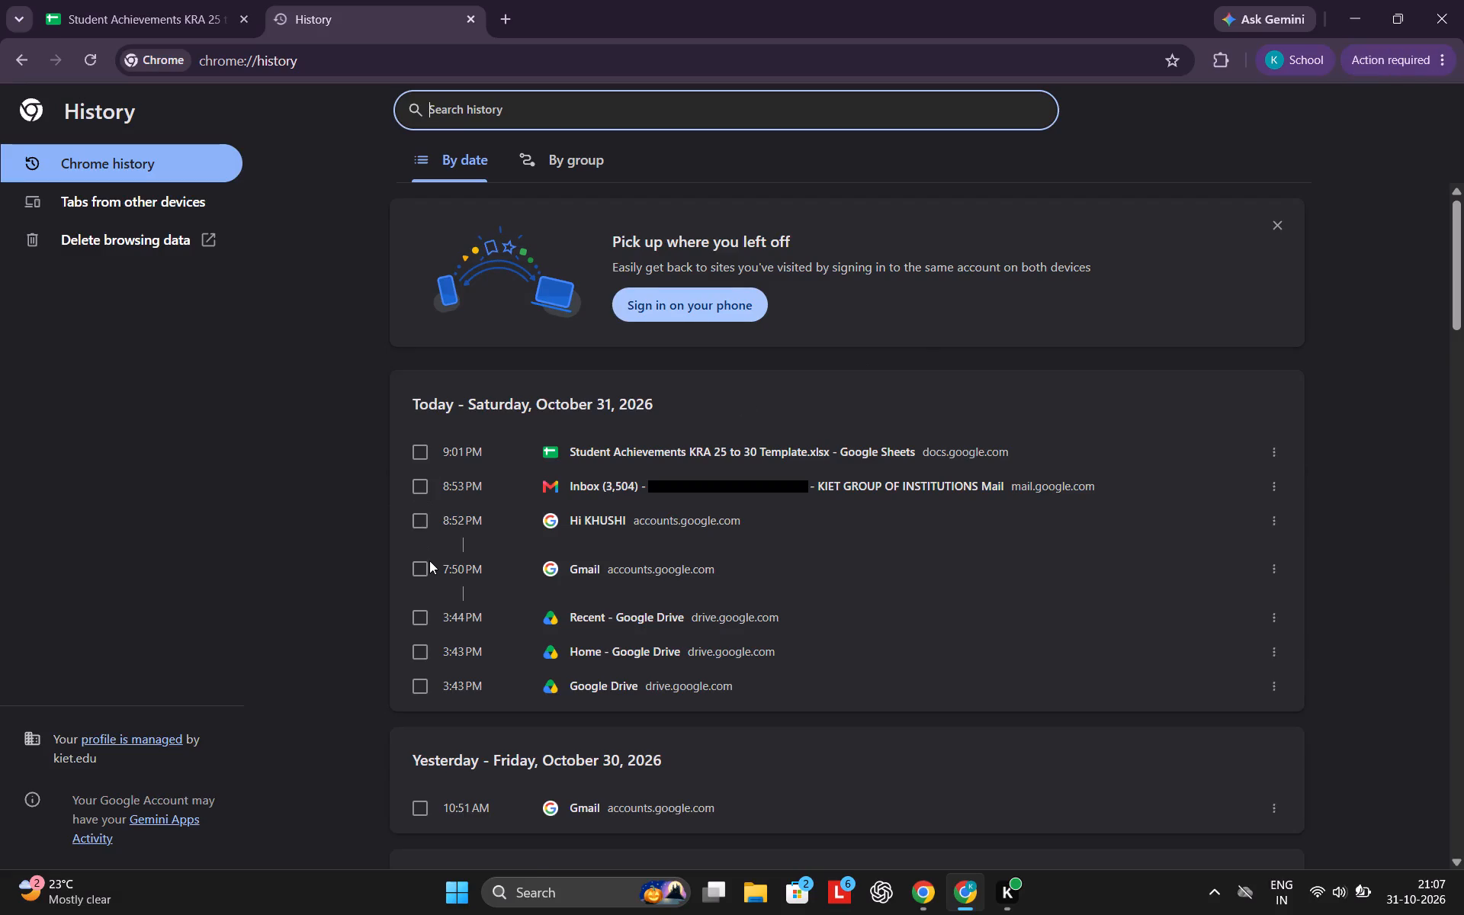
# Find the "Student Achievements June, July & August 2026.xlsx" spreadsheet in the browsing history under October 13, 2026, and open it.
pyautogui.scroll(-2, 429, 560)
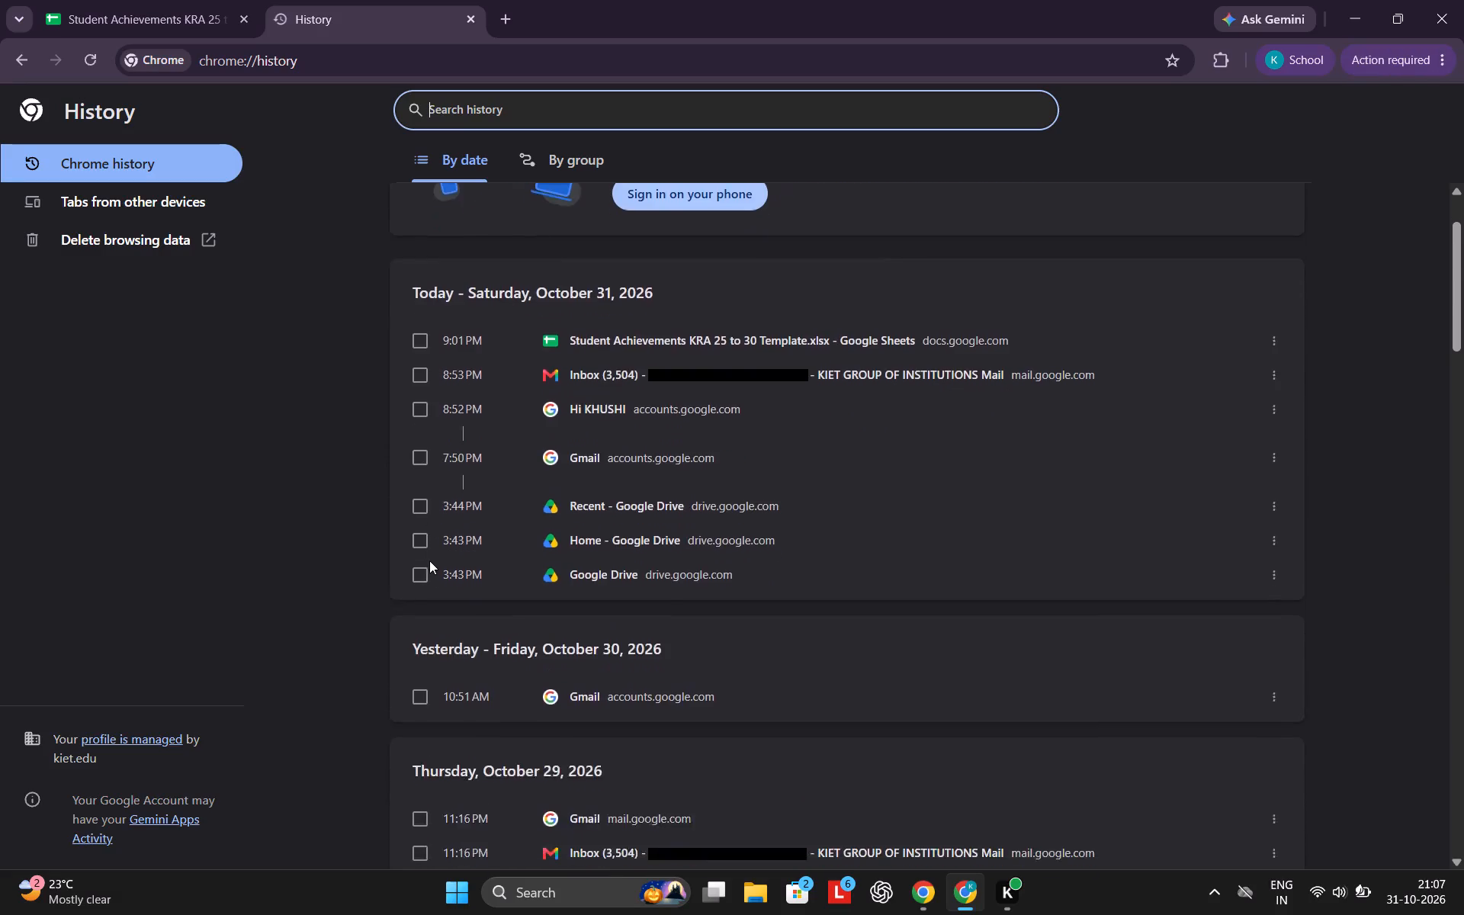
pyautogui.scroll(-11, 429, 560)
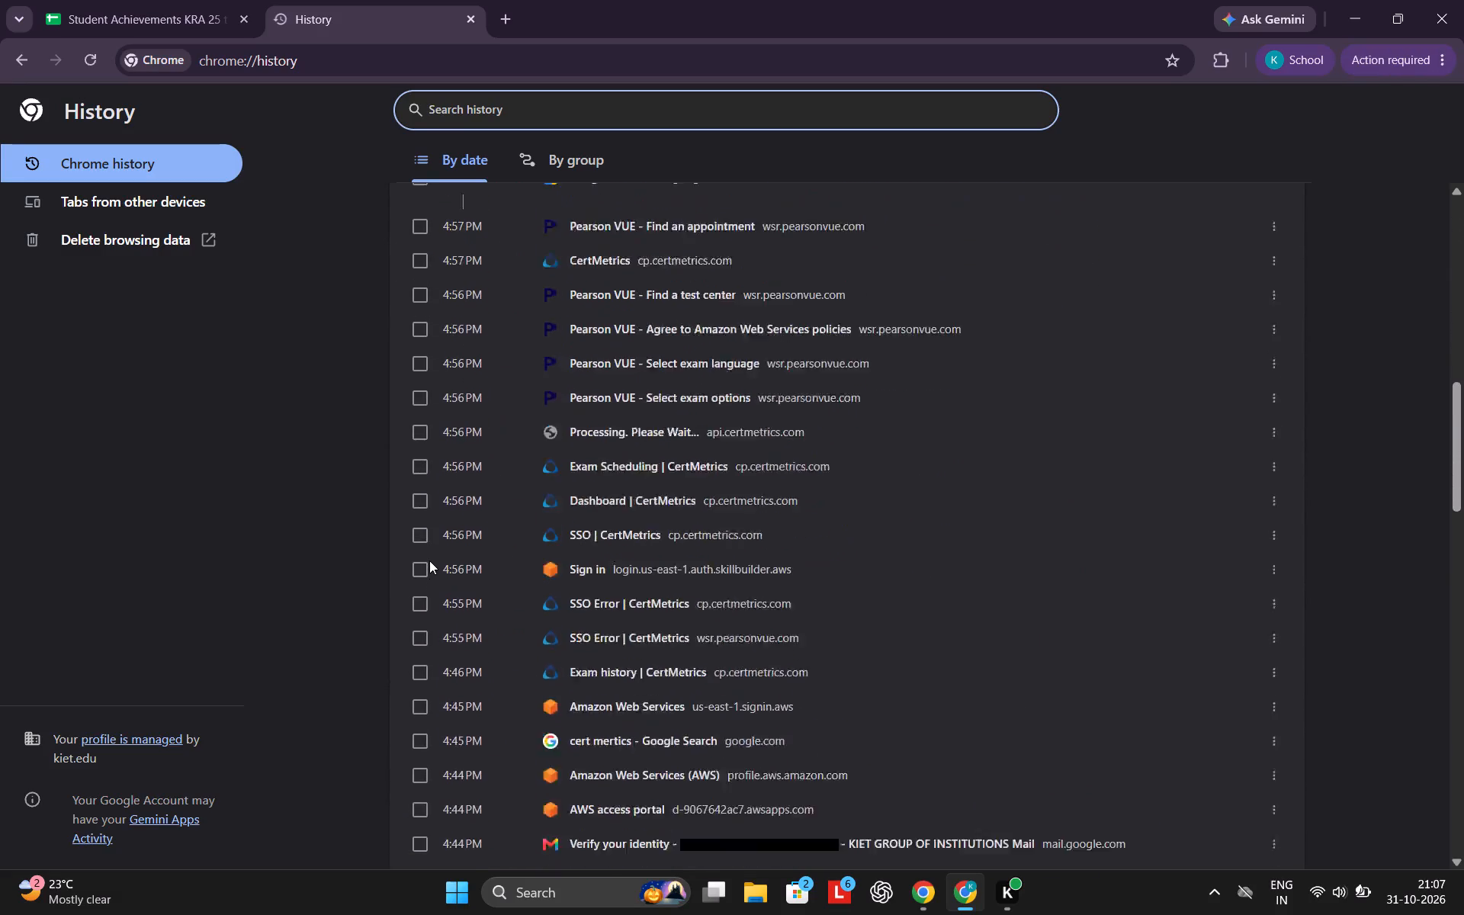
pyautogui.scroll(-9, 429, 560)
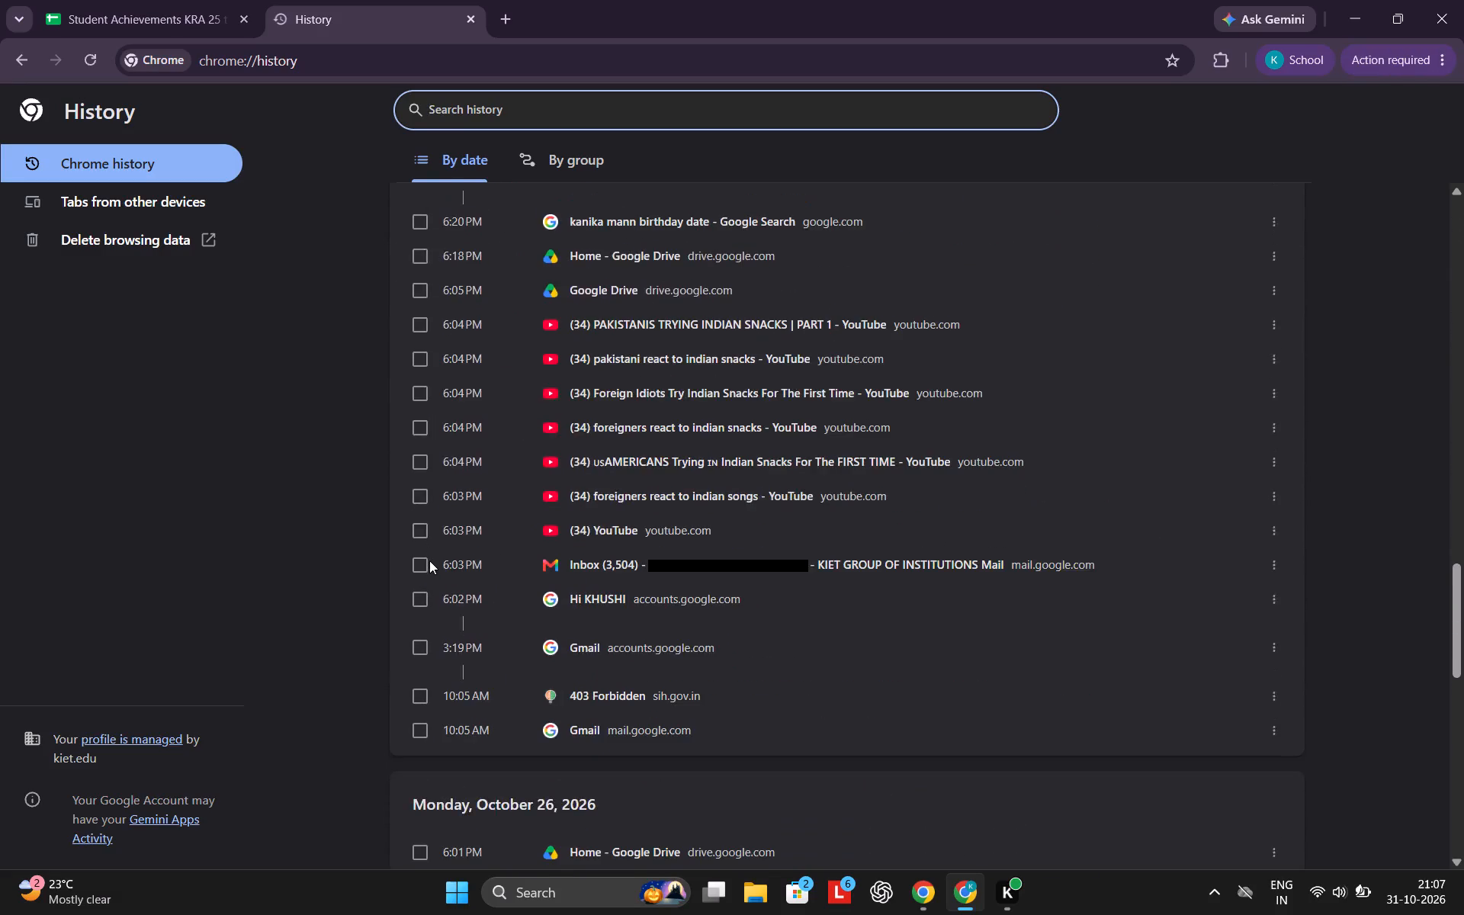
pyautogui.scroll(-9, 429, 560)
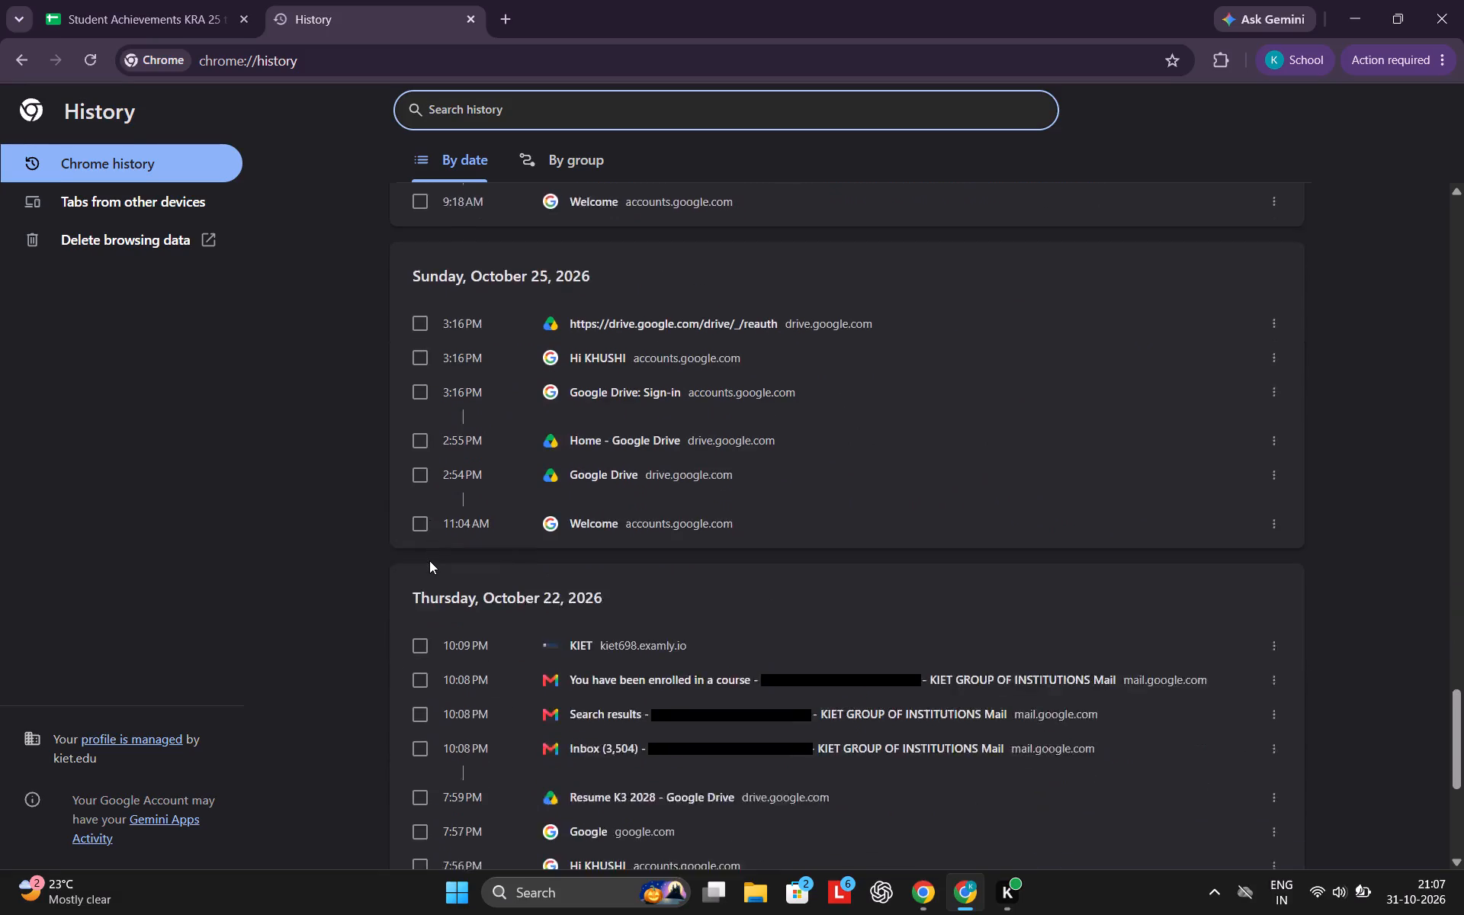
pyautogui.scroll(-4, 429, 560)
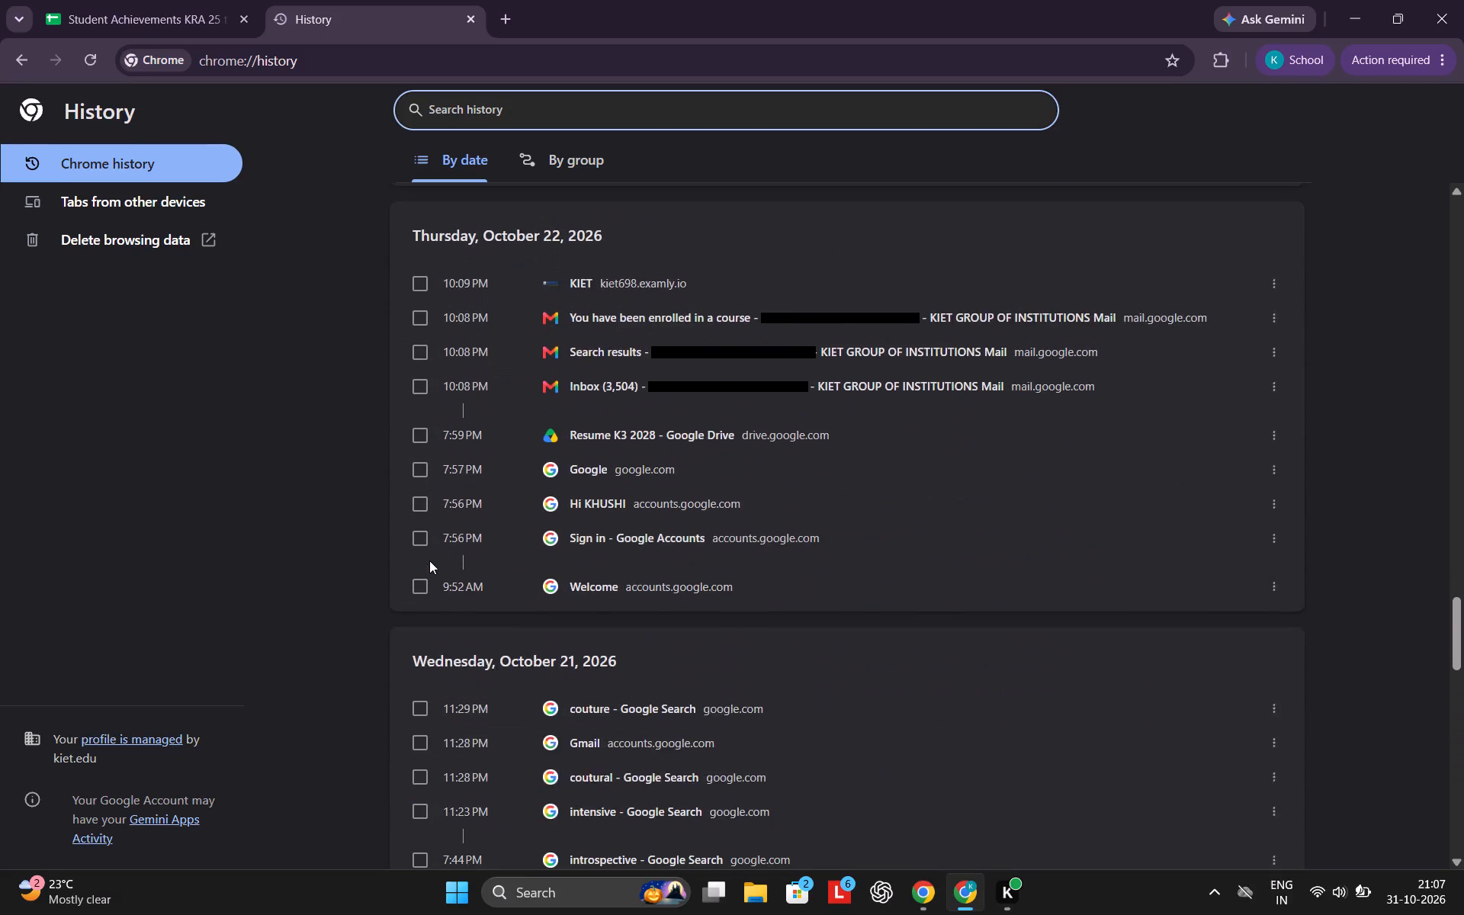
pyautogui.scroll(-3, 429, 560)
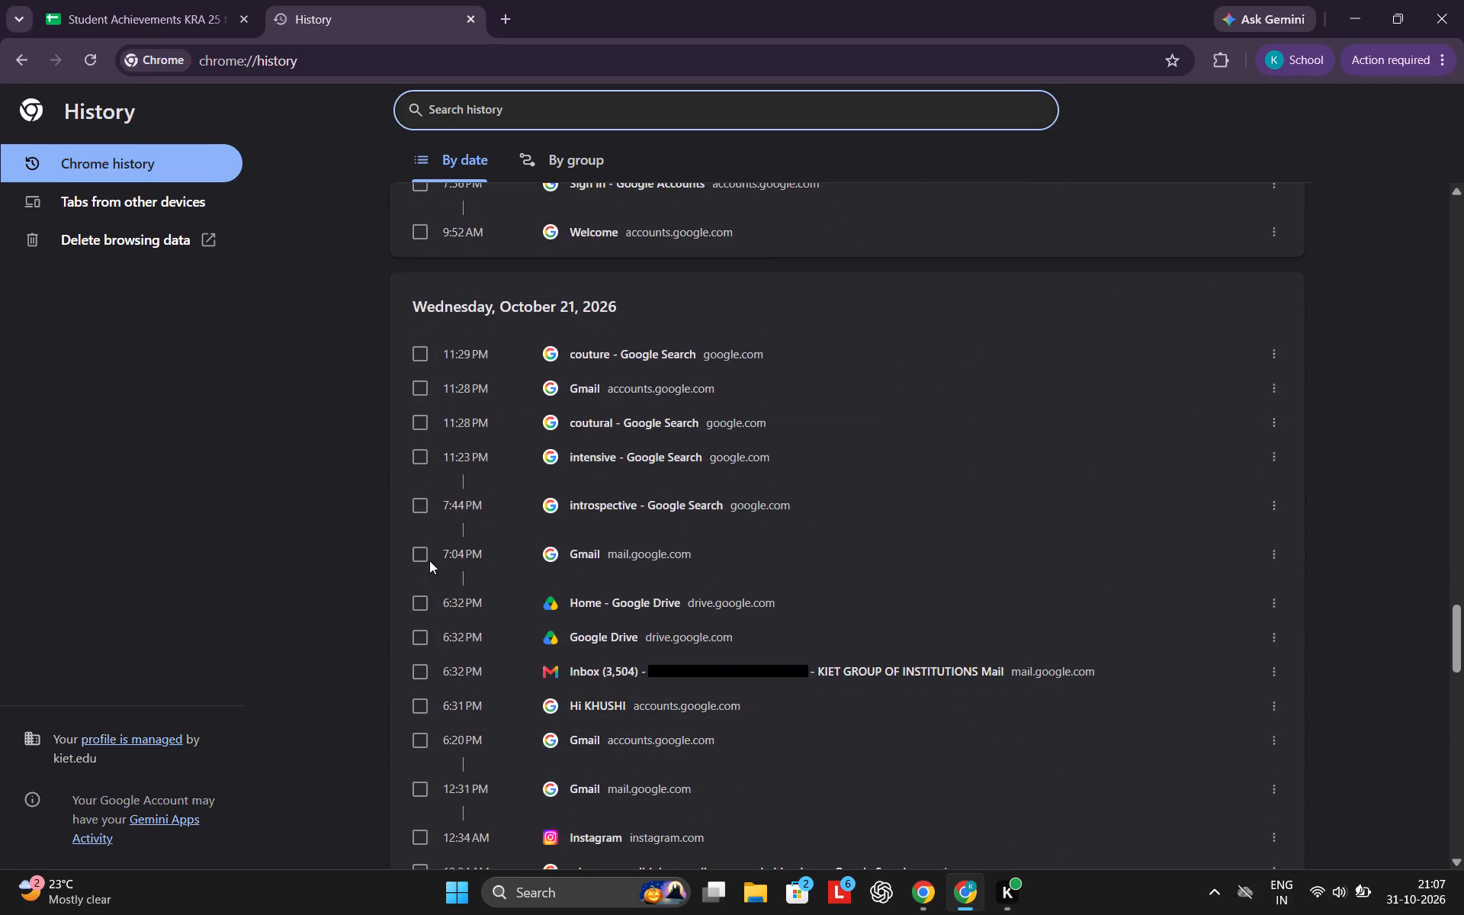
pyautogui.scroll(-1, 429, 560)
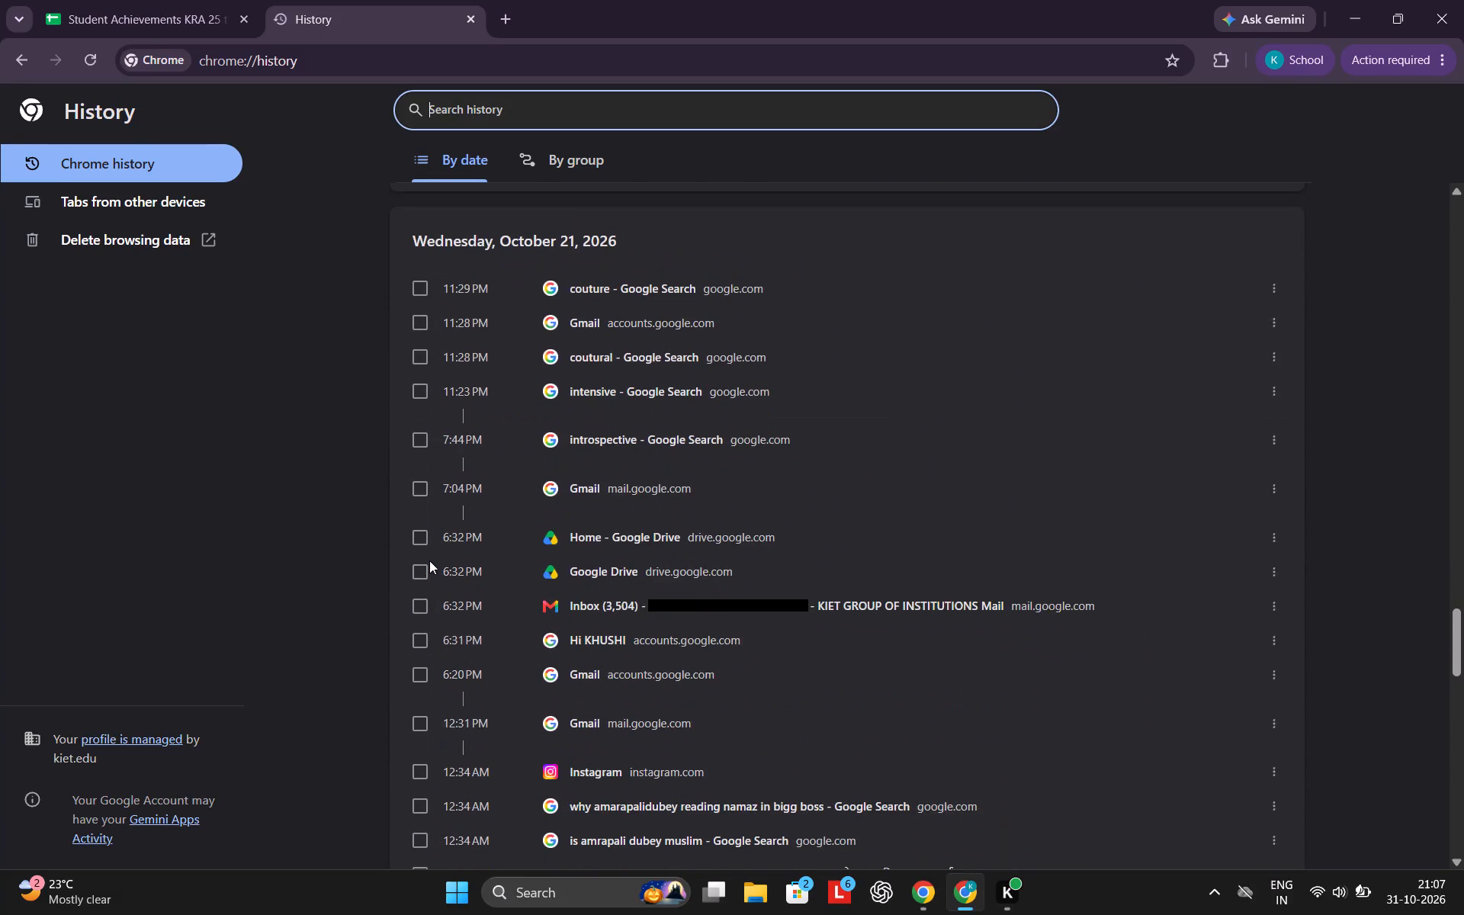
pyautogui.scroll(-1, 429, 560)
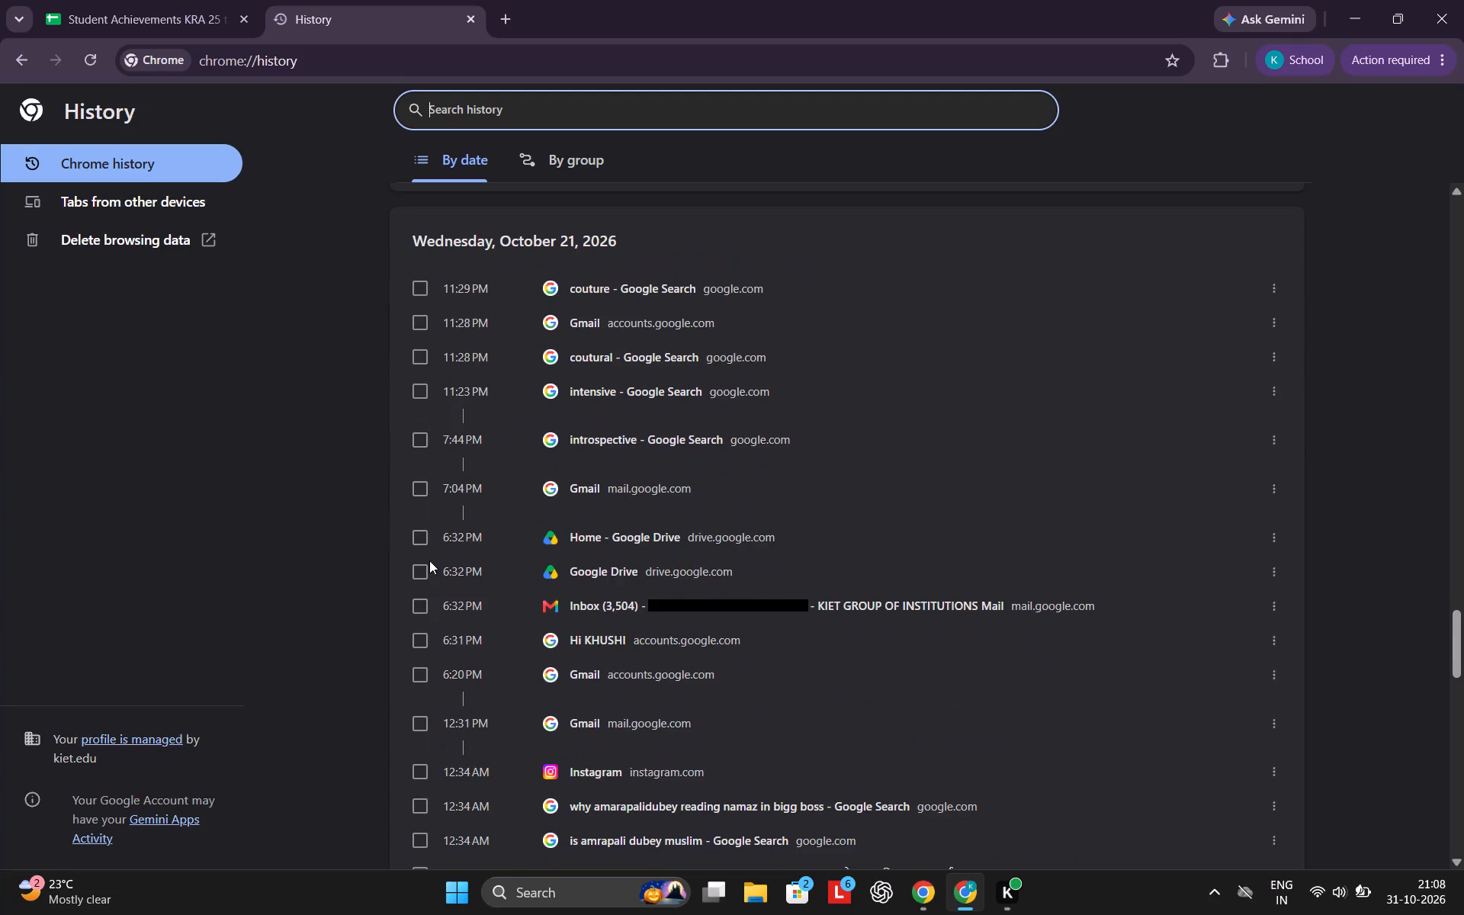
pyautogui.scroll(-5, 429, 560)
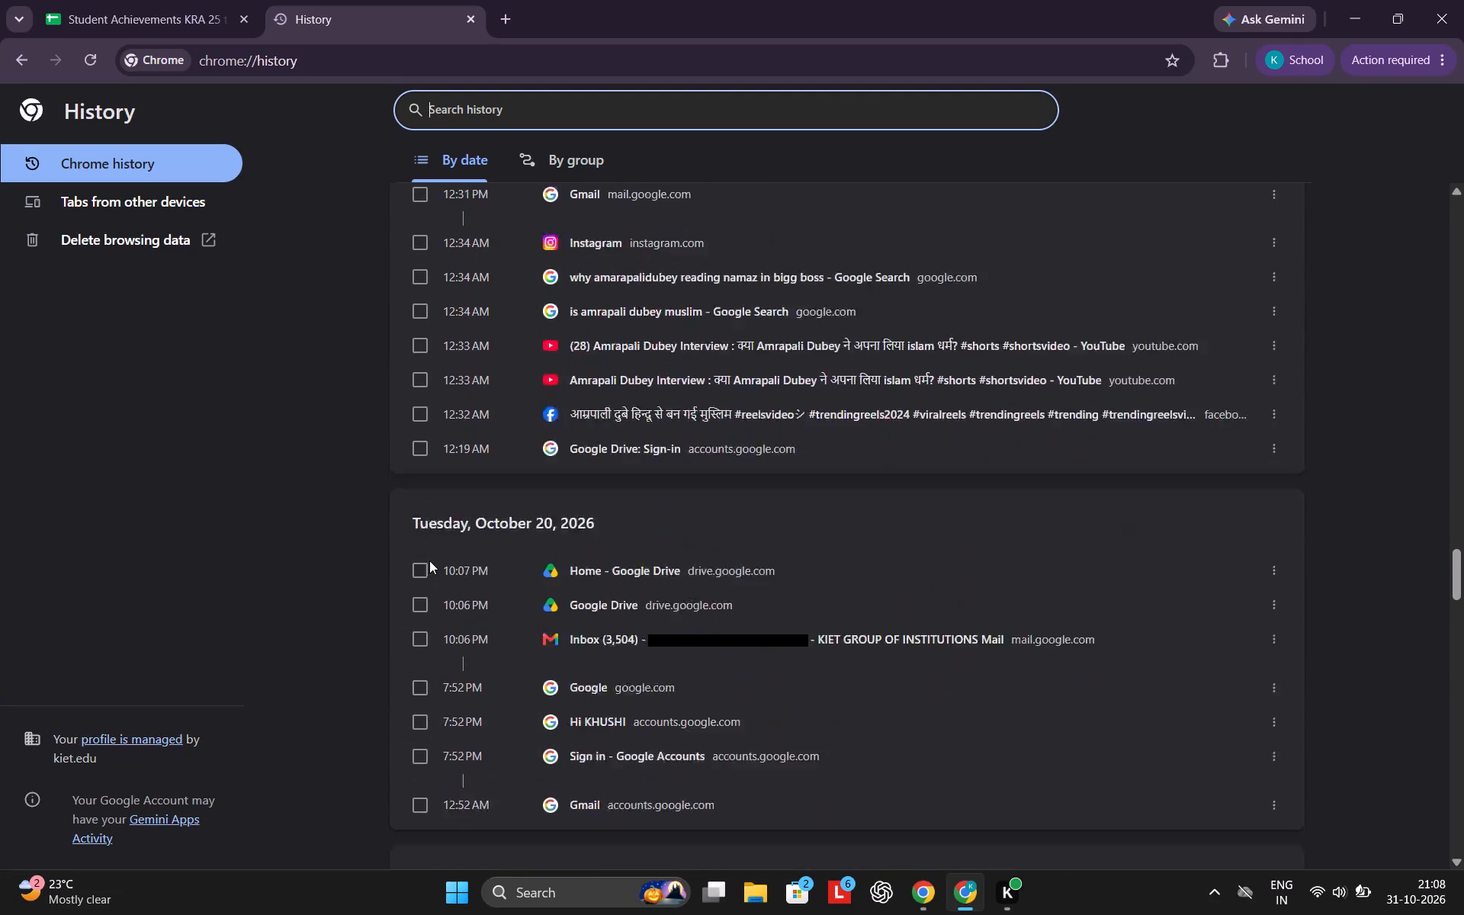
pyautogui.scroll(-5, 429, 560)
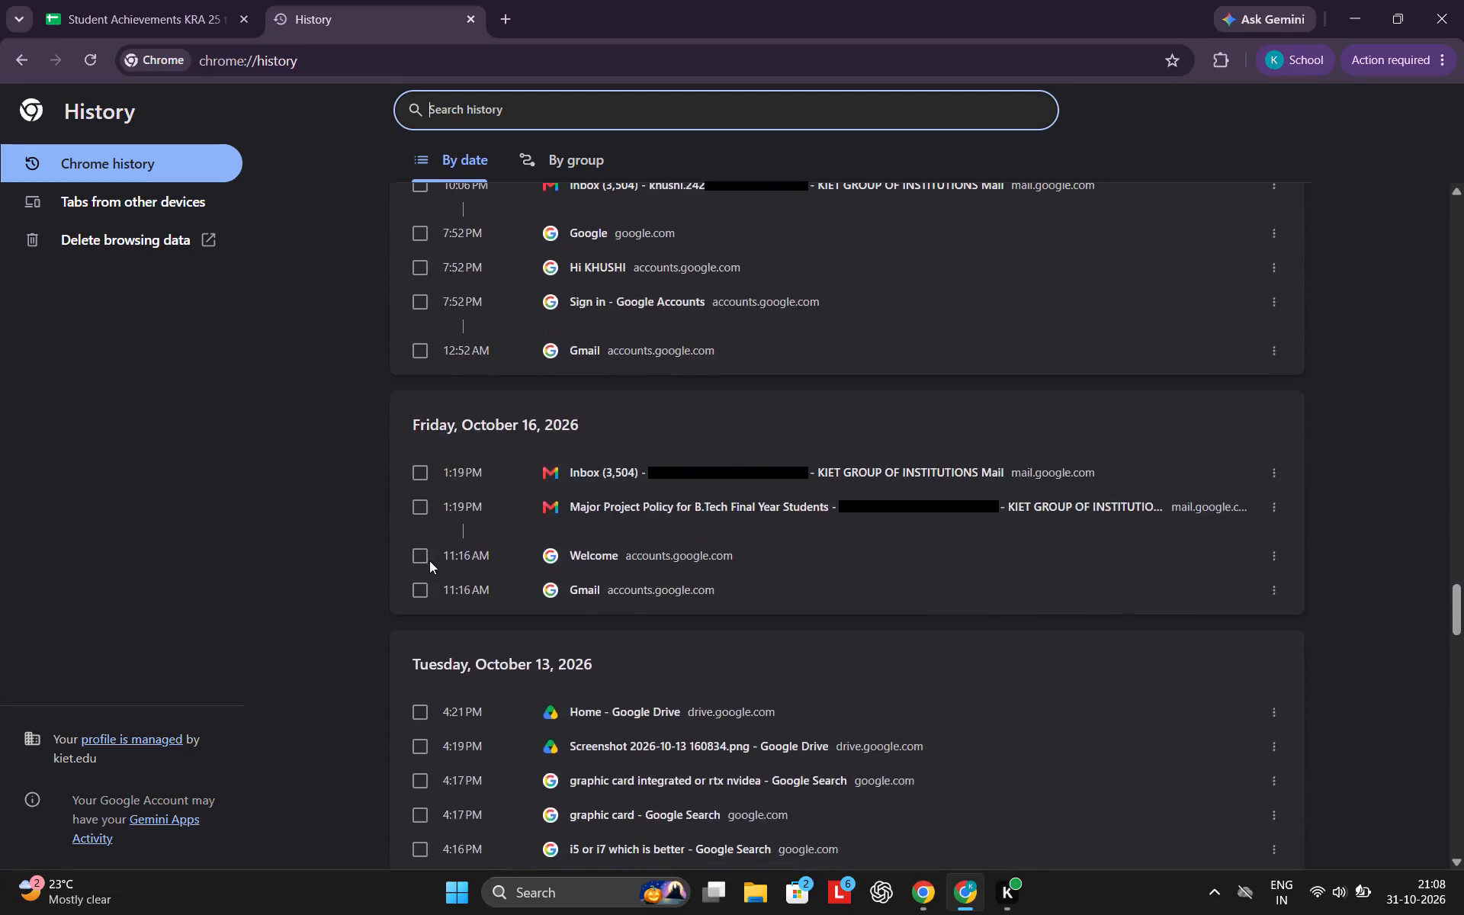
pyautogui.scroll(-3, 429, 560)
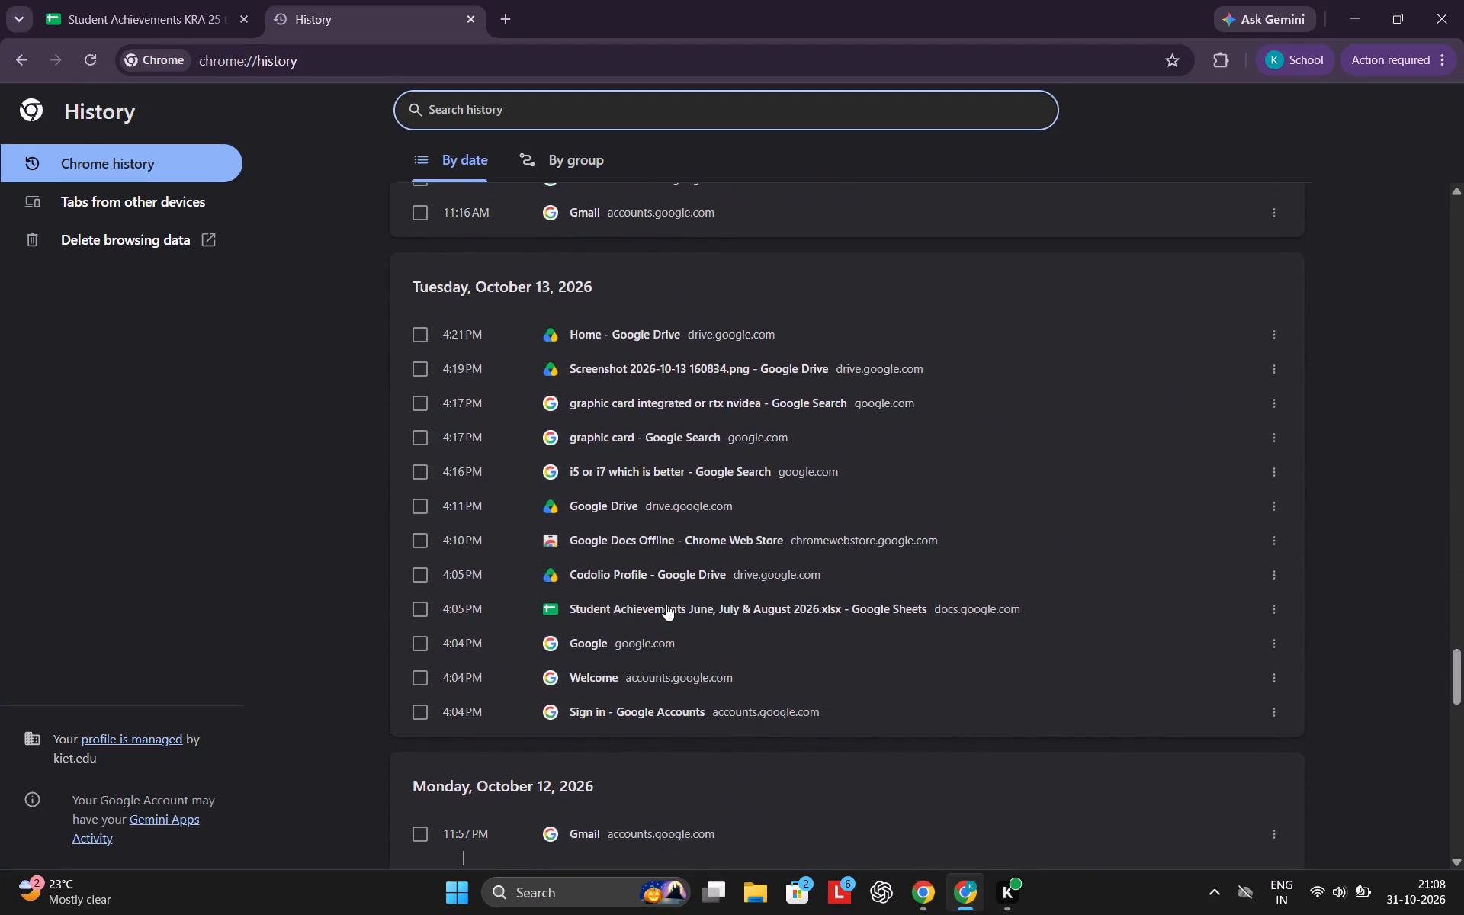
pyautogui.click(665, 605)
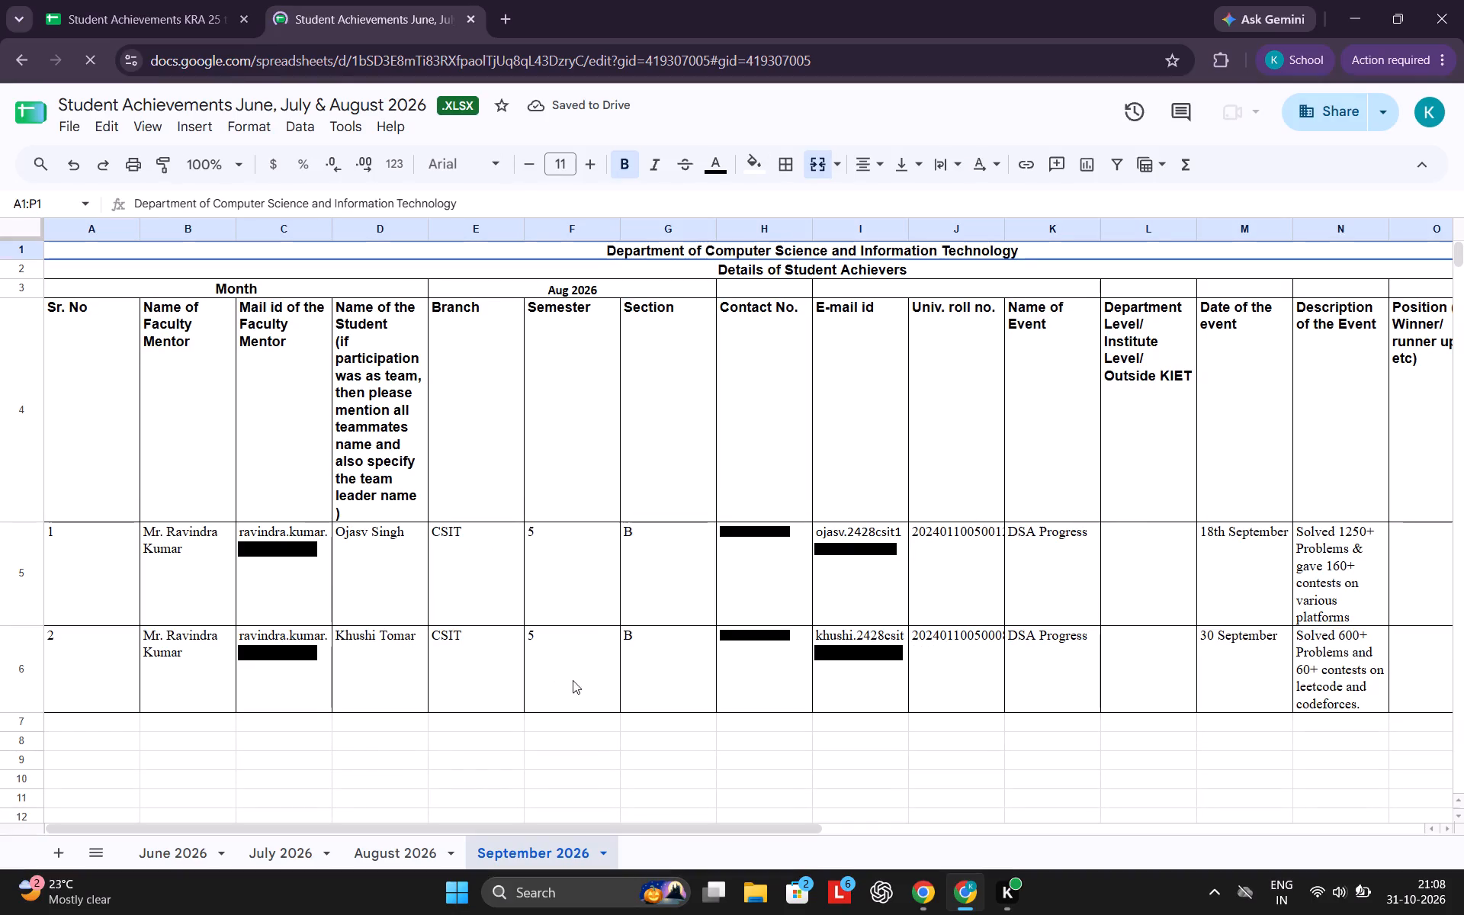
# Review the August 2026 sheet's student achievement entries, including mentors, events, dates, positions and proof links.
pyautogui.click(379, 849)
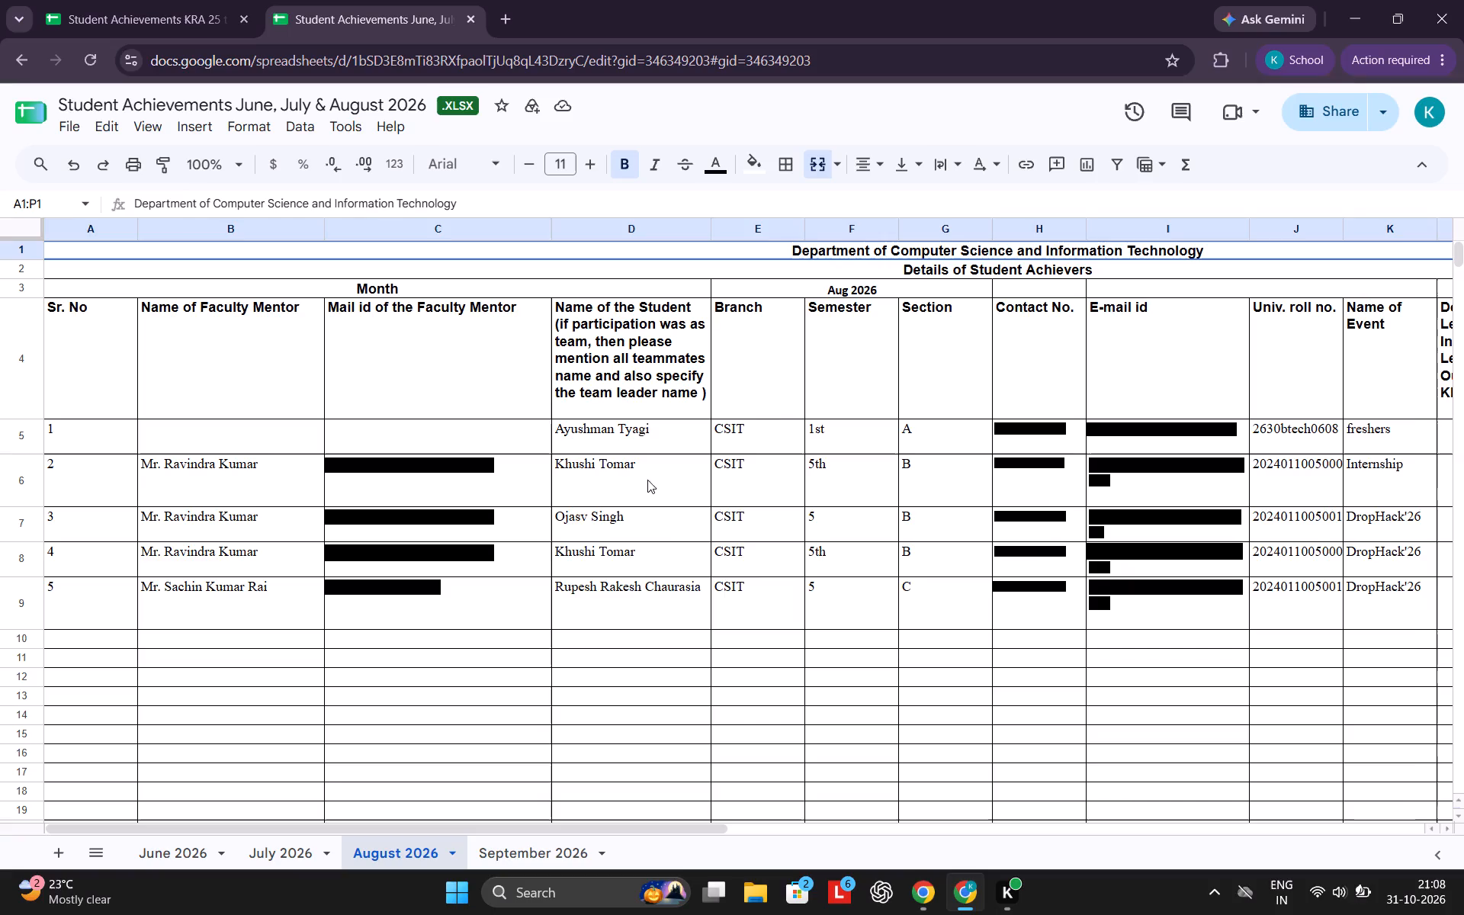
pyautogui.hscroll(-6, 669, 537)
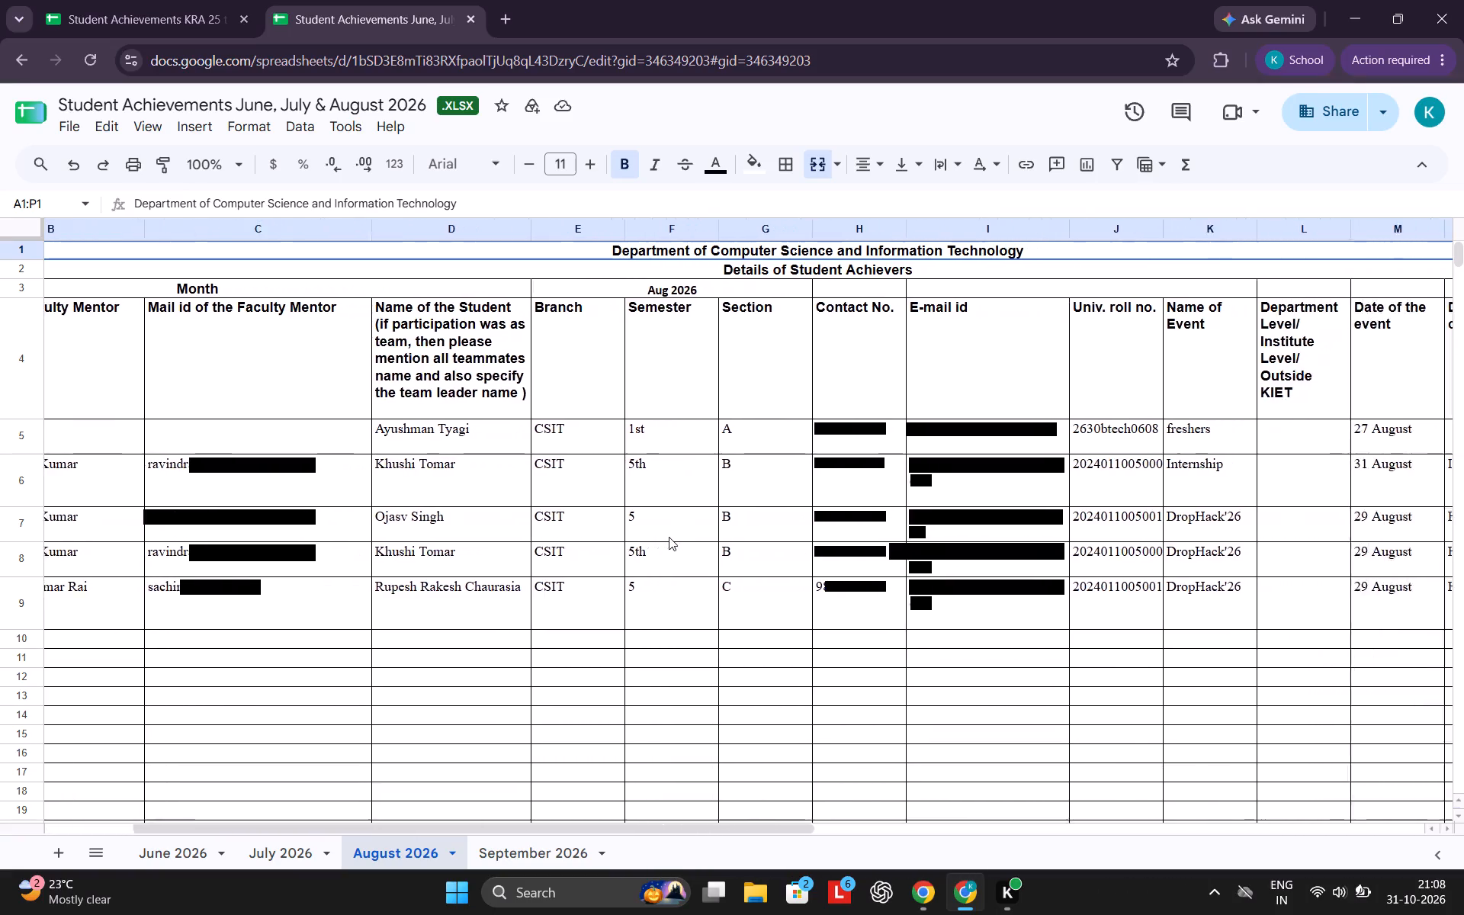
pyautogui.hscroll(-1, 669, 537)
pyautogui.hscroll(-1, 855, 494)
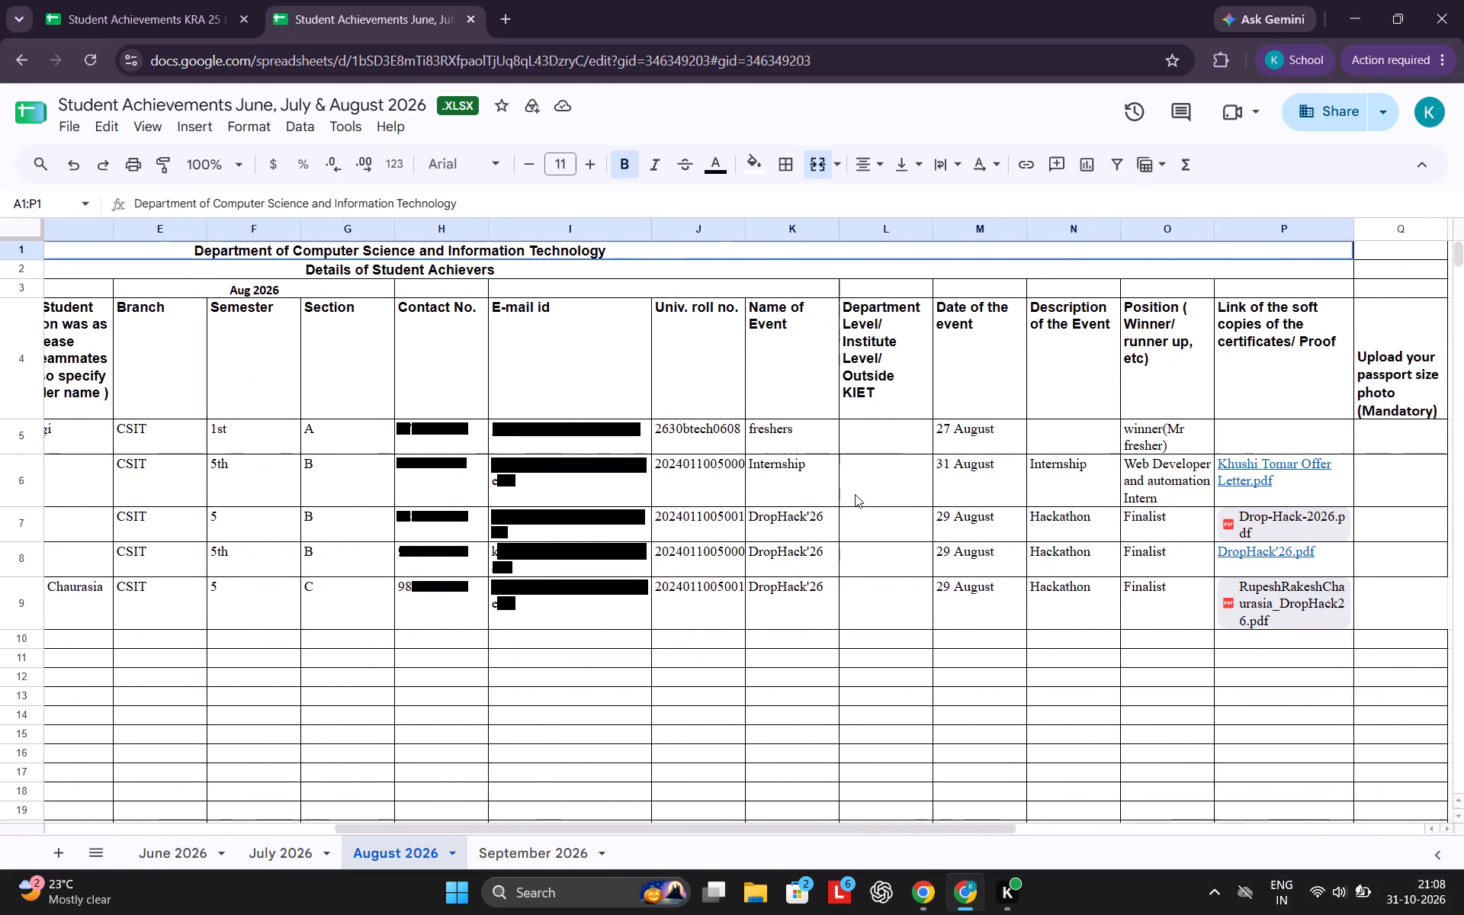
pyautogui.hscroll(-2, 855, 494)
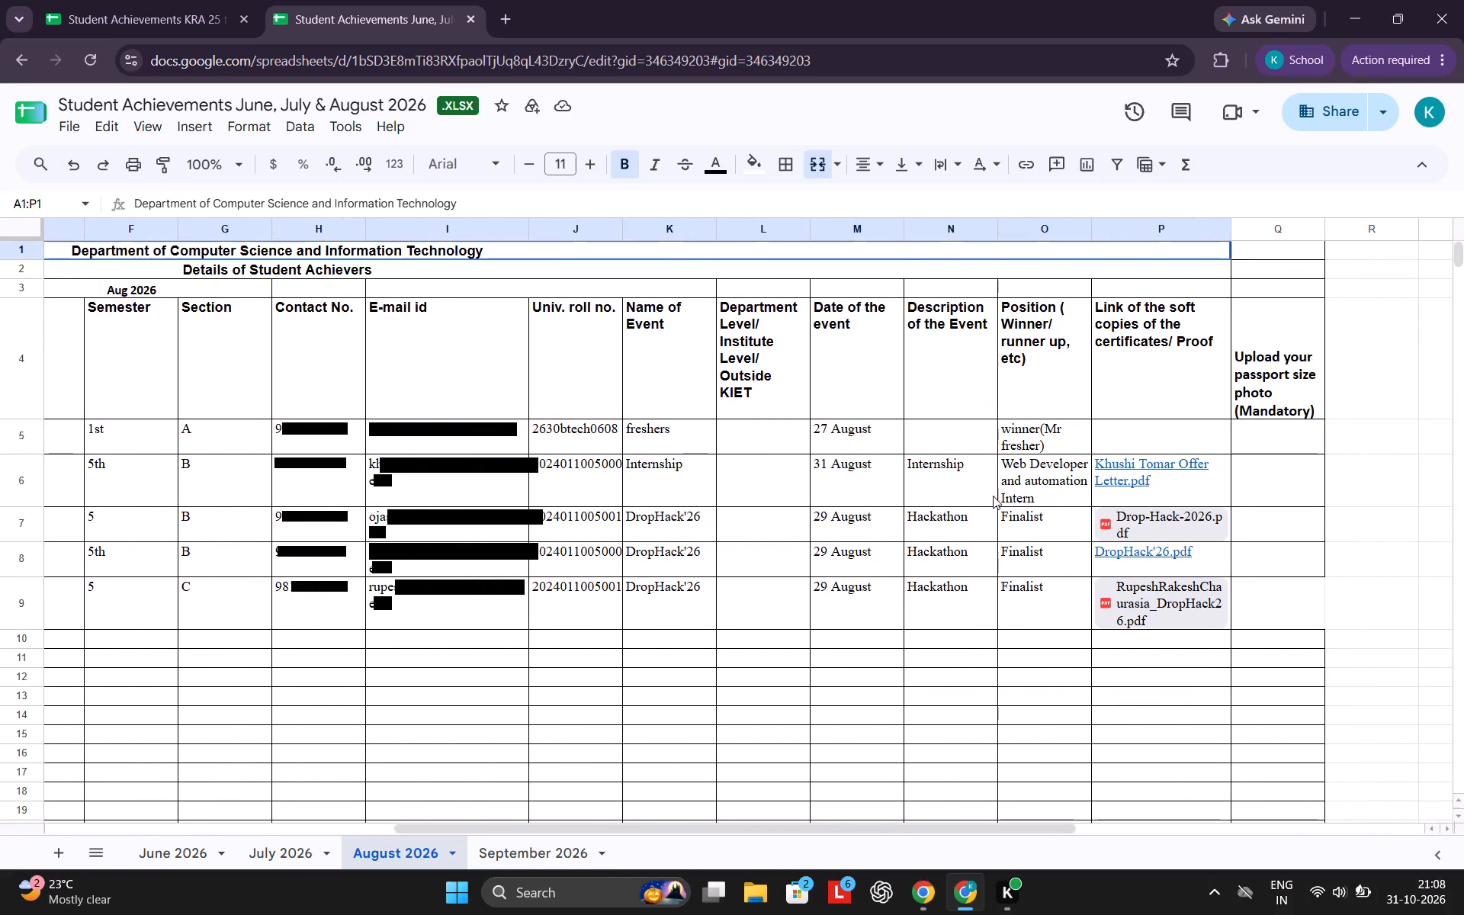
pyautogui.hscroll(6, 885, 496)
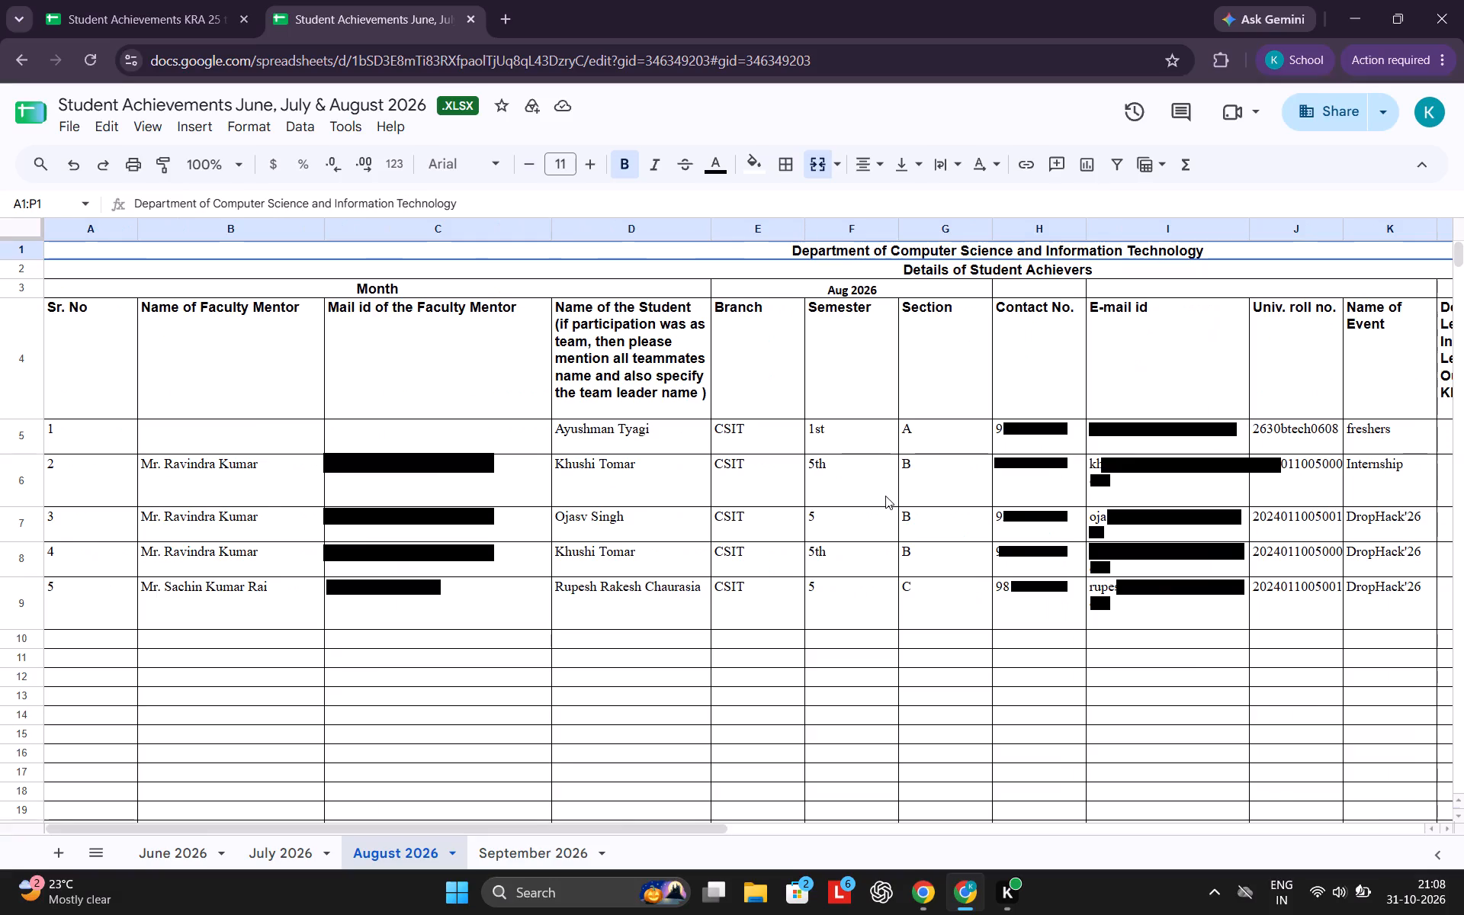
# Examine the A11B Extra Curricular and A11C Extra Curricular Organized sheets in the Student Achievements KRA 25 to 30 Template workbook.
pyautogui.click(215, 0)
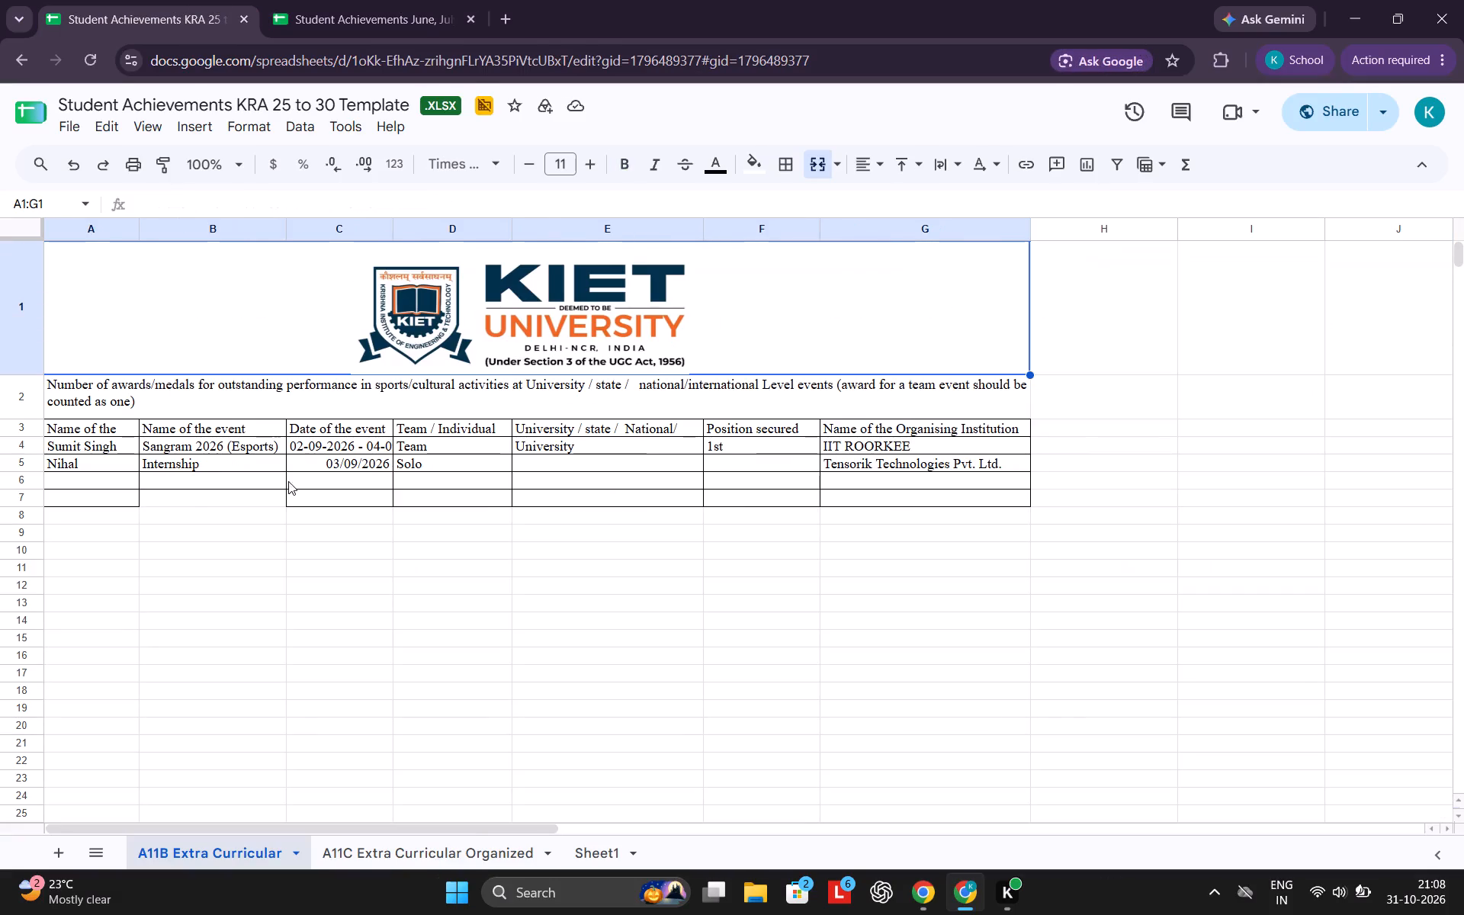
pyautogui.hscroll(1, 185, 506)
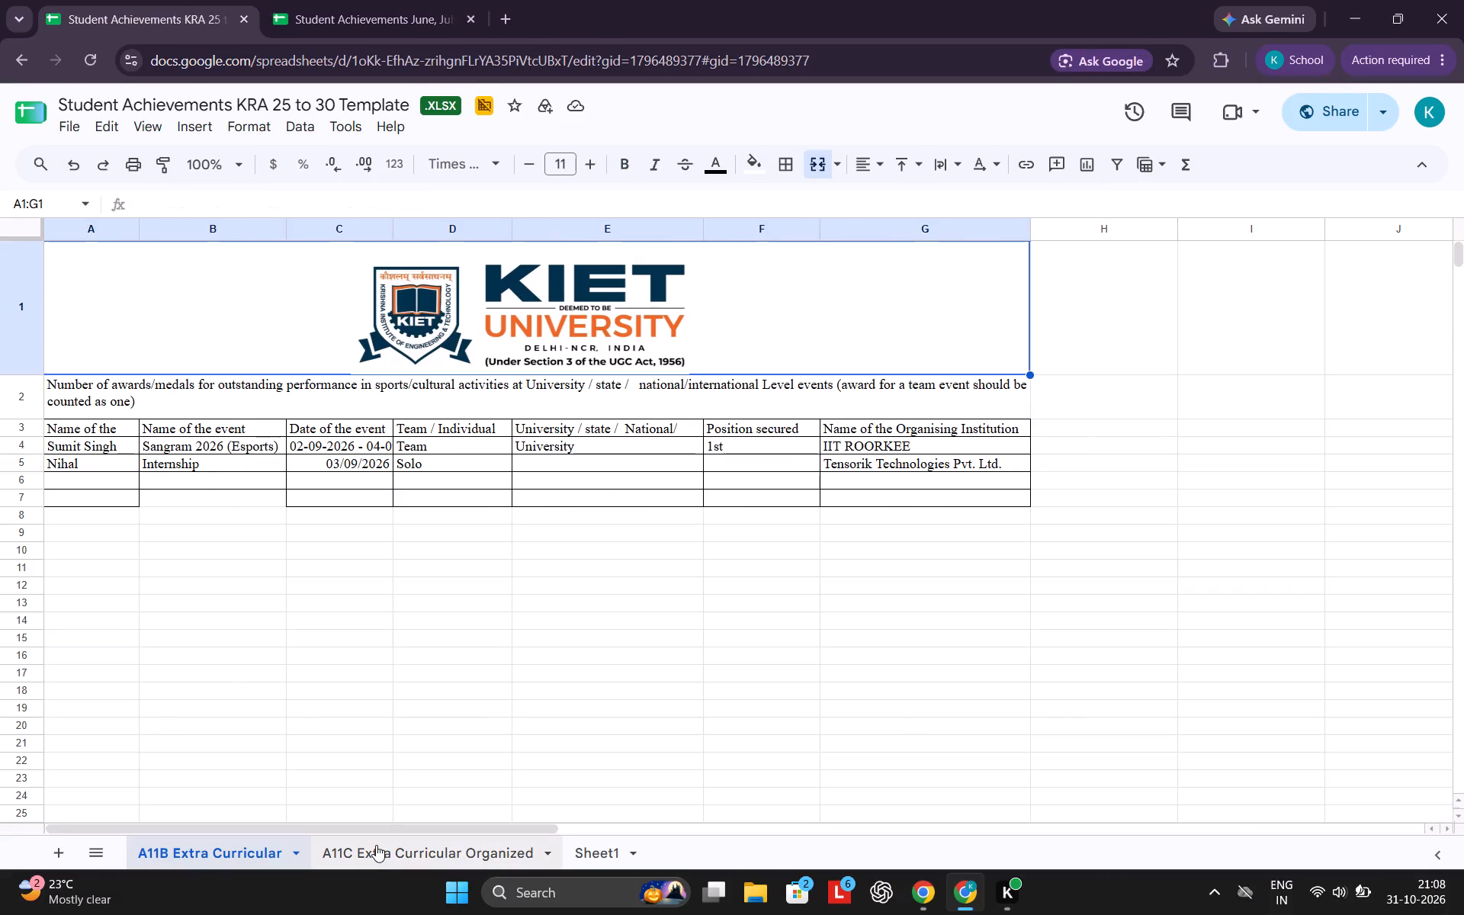
pyautogui.click(374, 849)
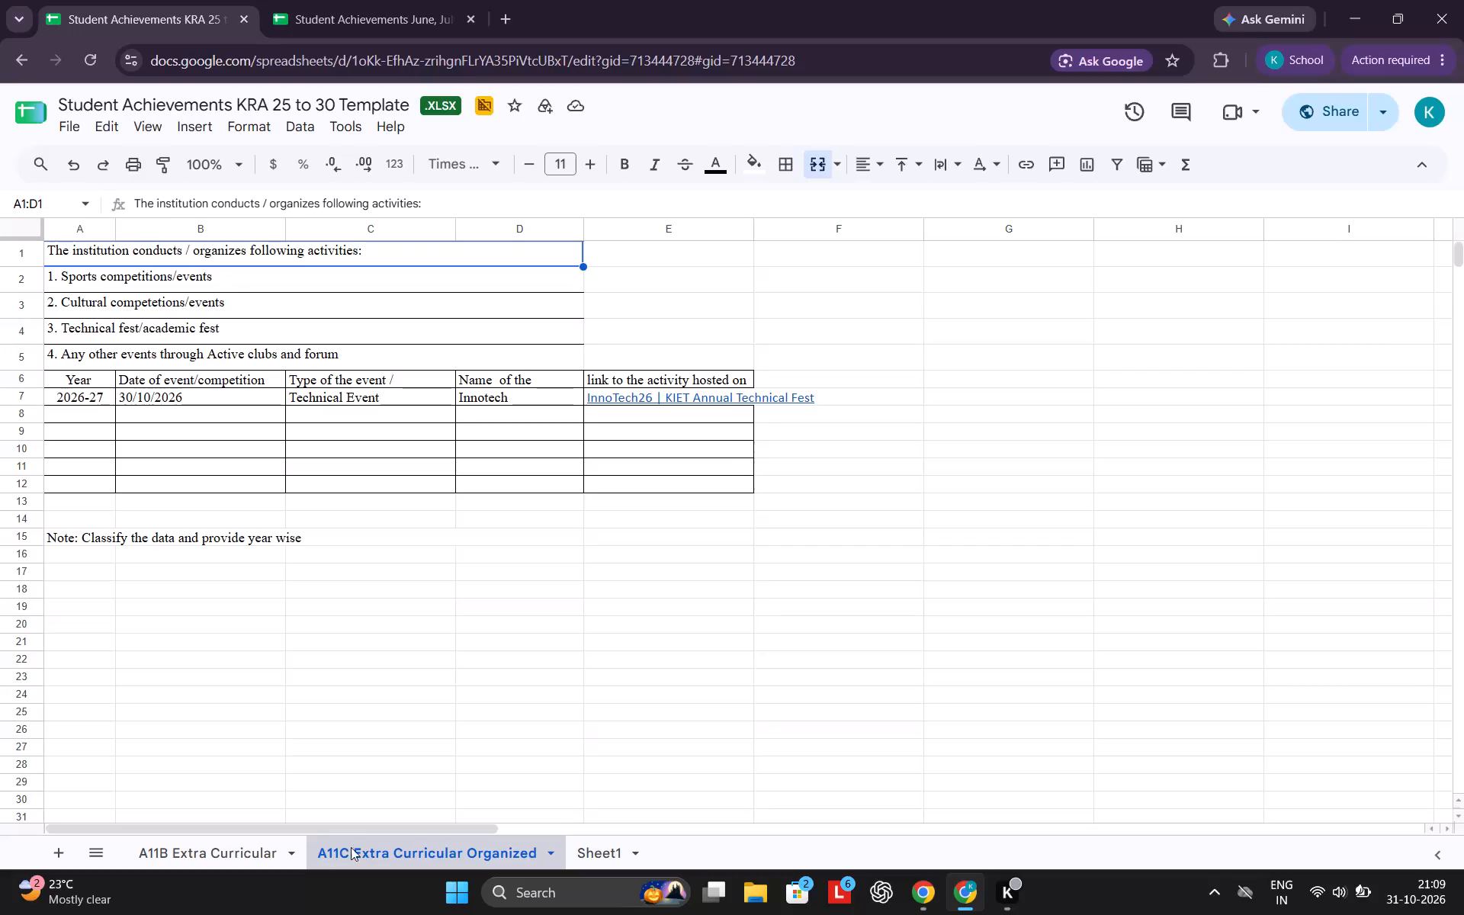
pyautogui.click(247, 849)
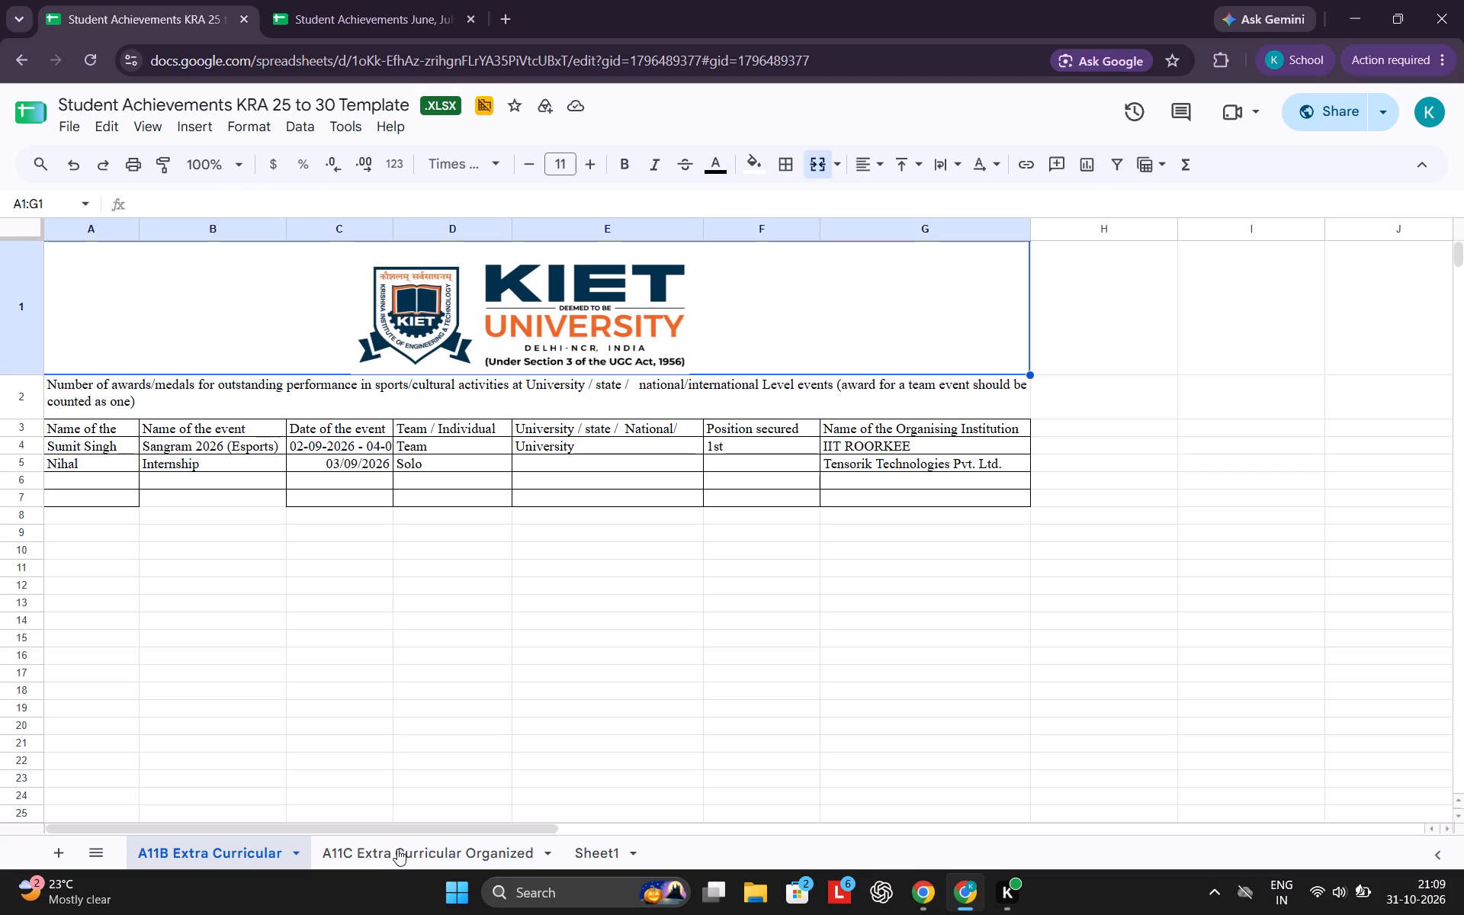
pyautogui.click(448, 852)
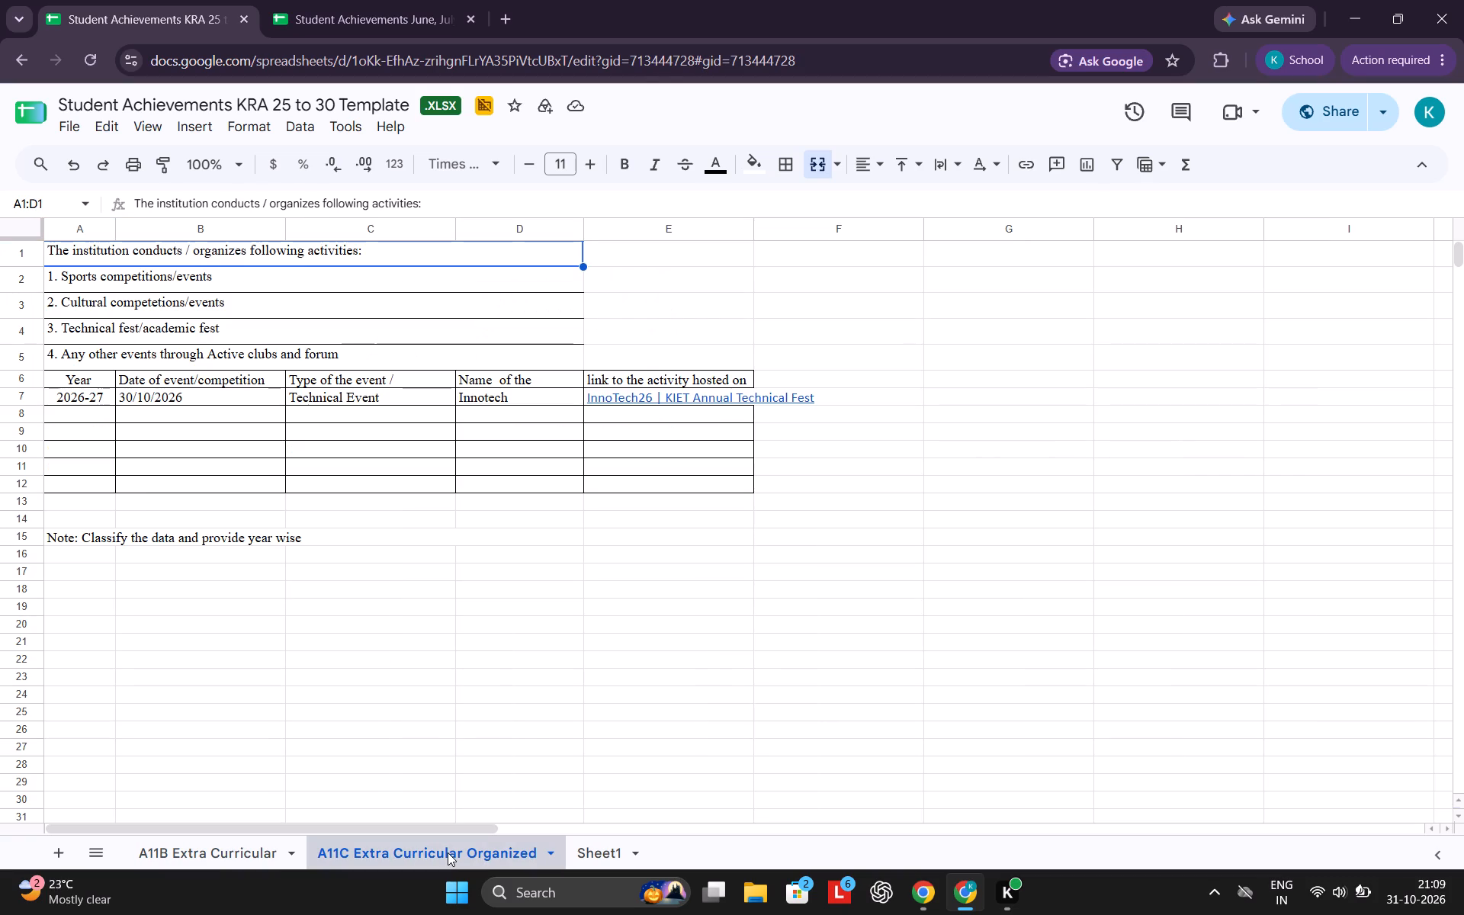
pyautogui.scroll(1, 493, 661)
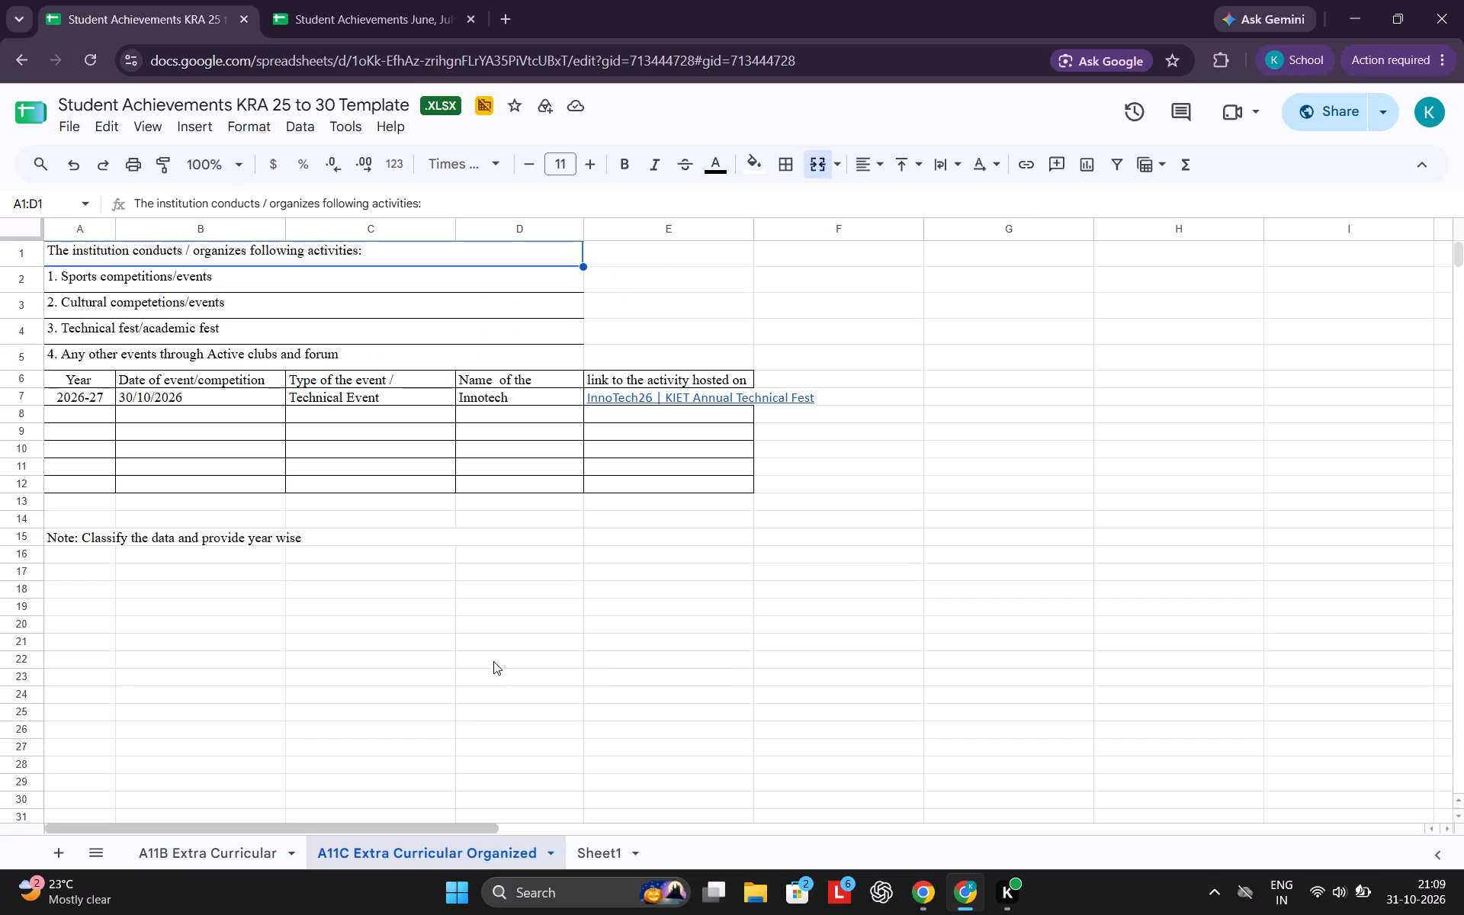
pyautogui.scroll(1, 493, 661)
pyautogui.click(608, 855)
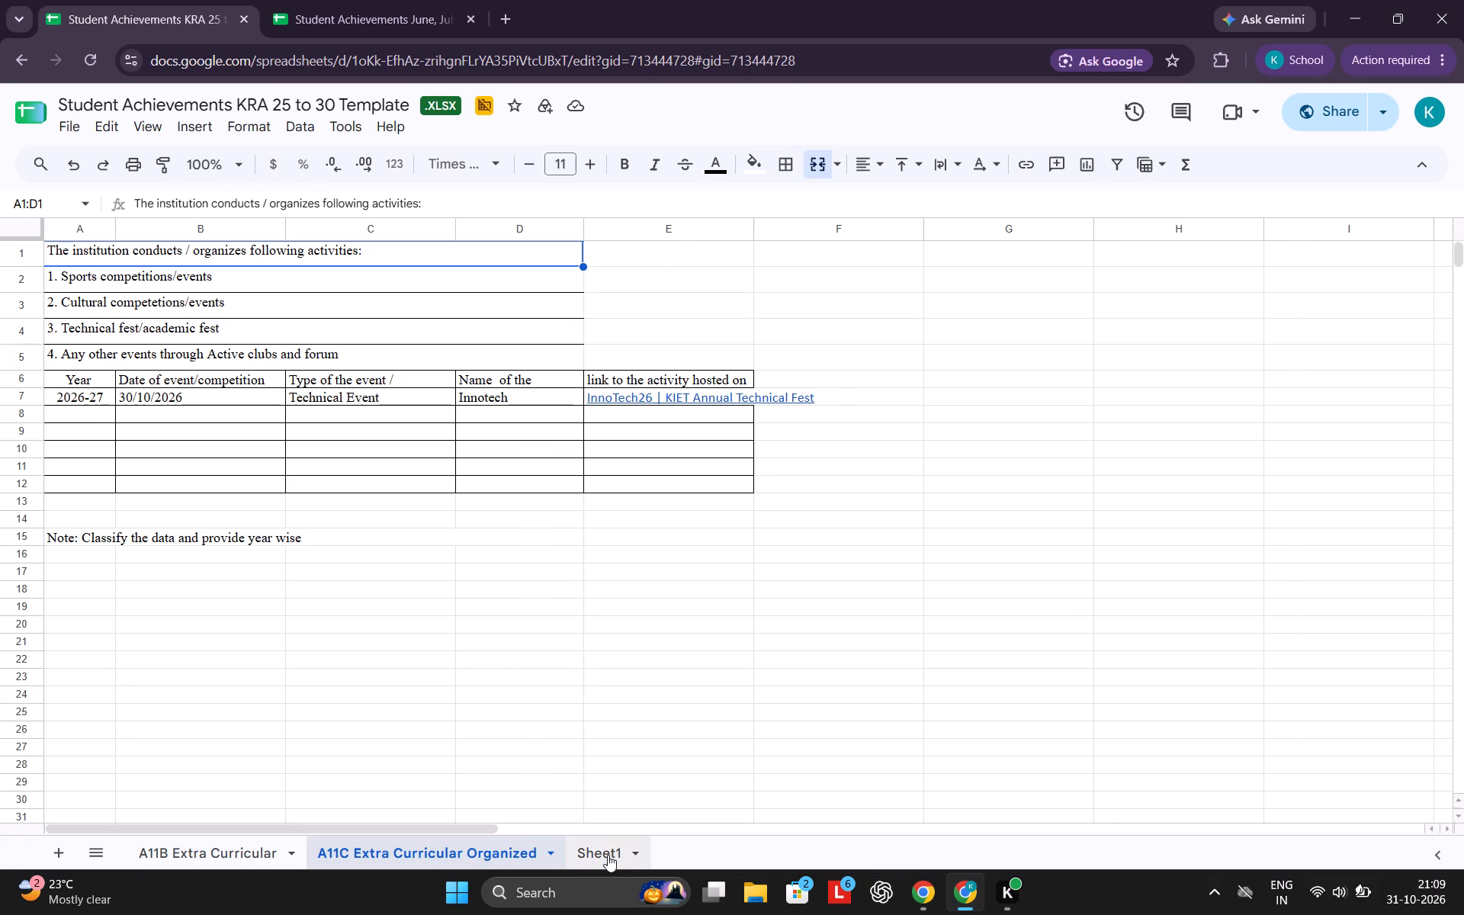
pyautogui.click(477, 849)
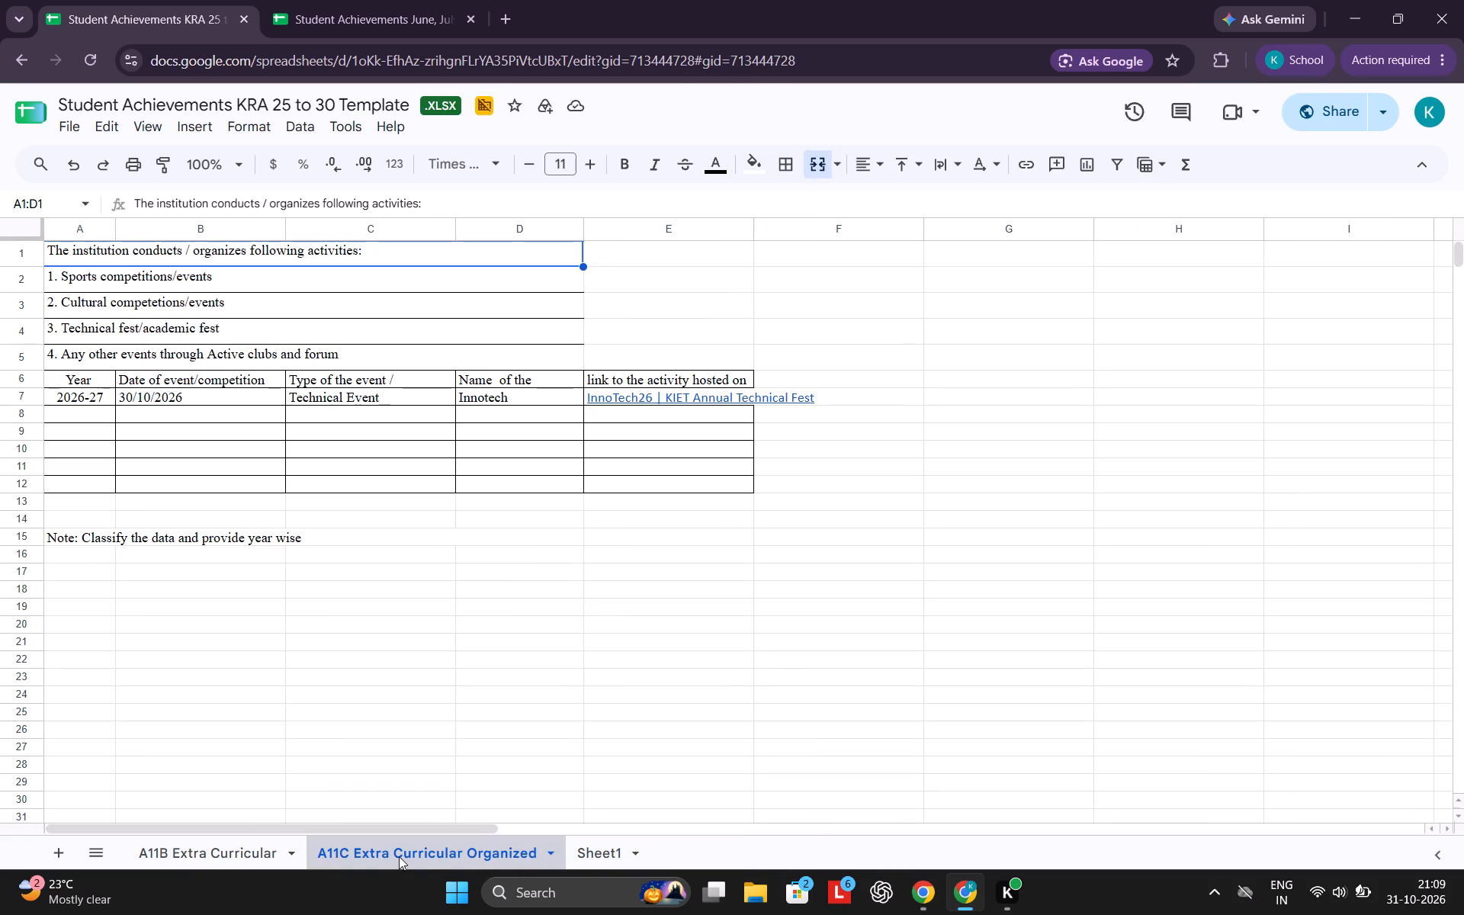
# Enter the full name of the student listed with the August 2026 internship in cell A6 of the A11B Extra Curricular sheet.
pyautogui.click(191, 849)
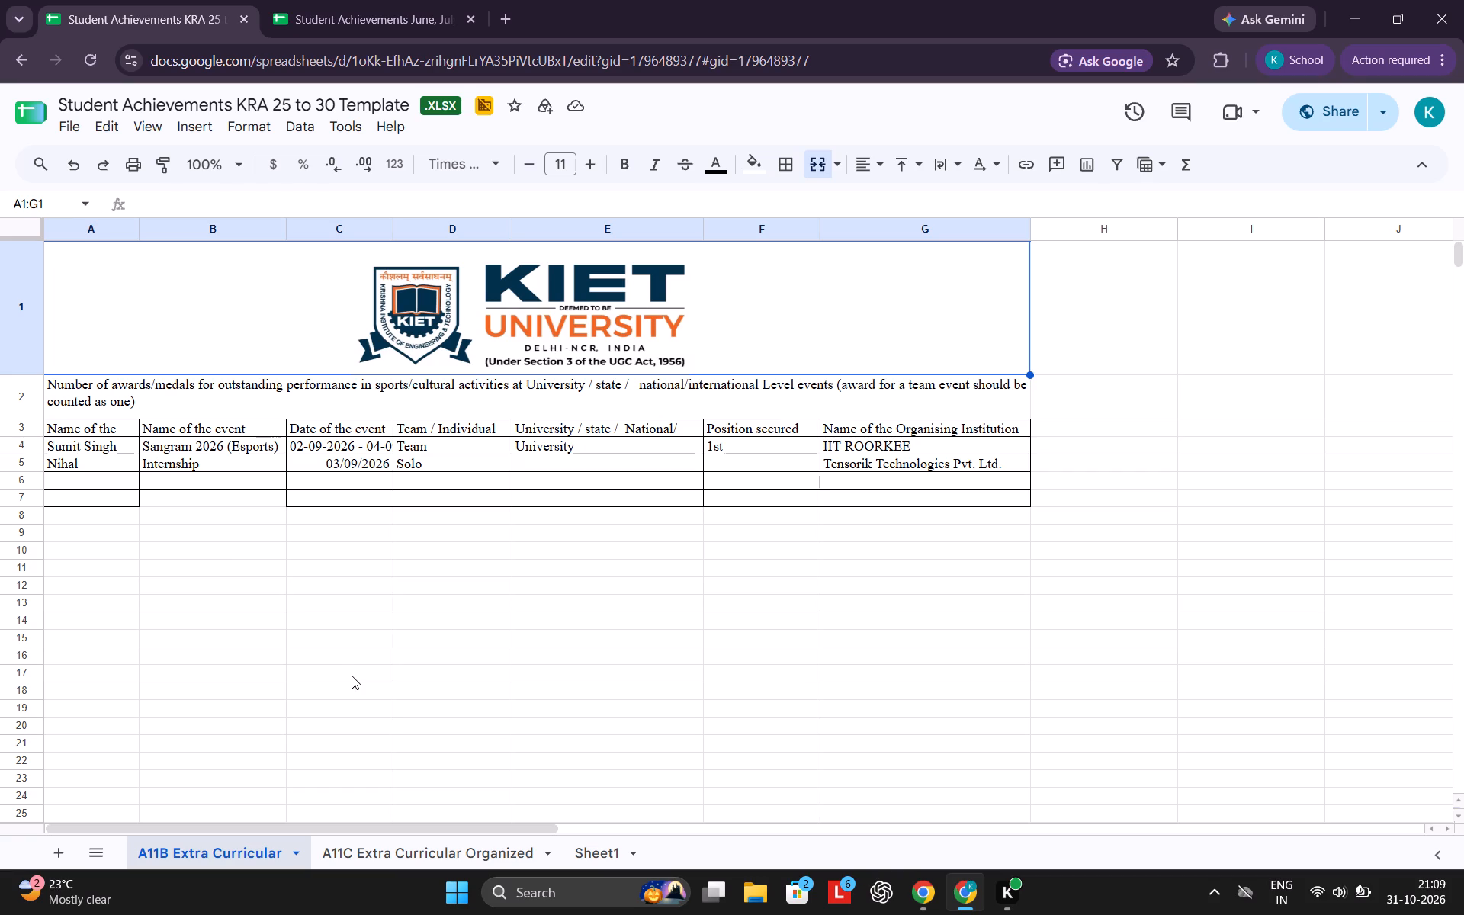
pyautogui.click(101, 486)
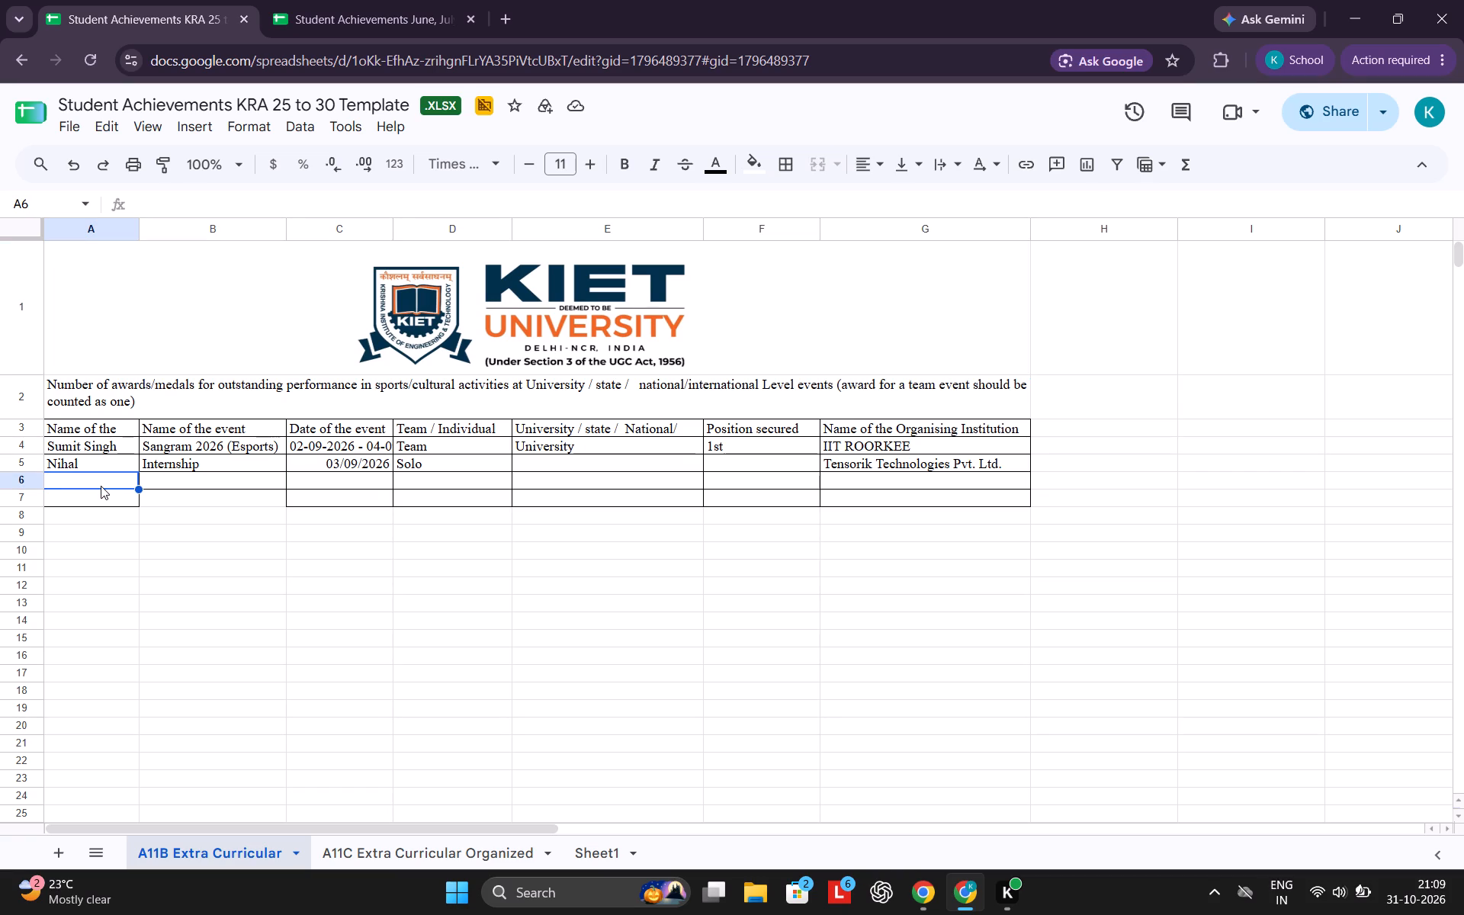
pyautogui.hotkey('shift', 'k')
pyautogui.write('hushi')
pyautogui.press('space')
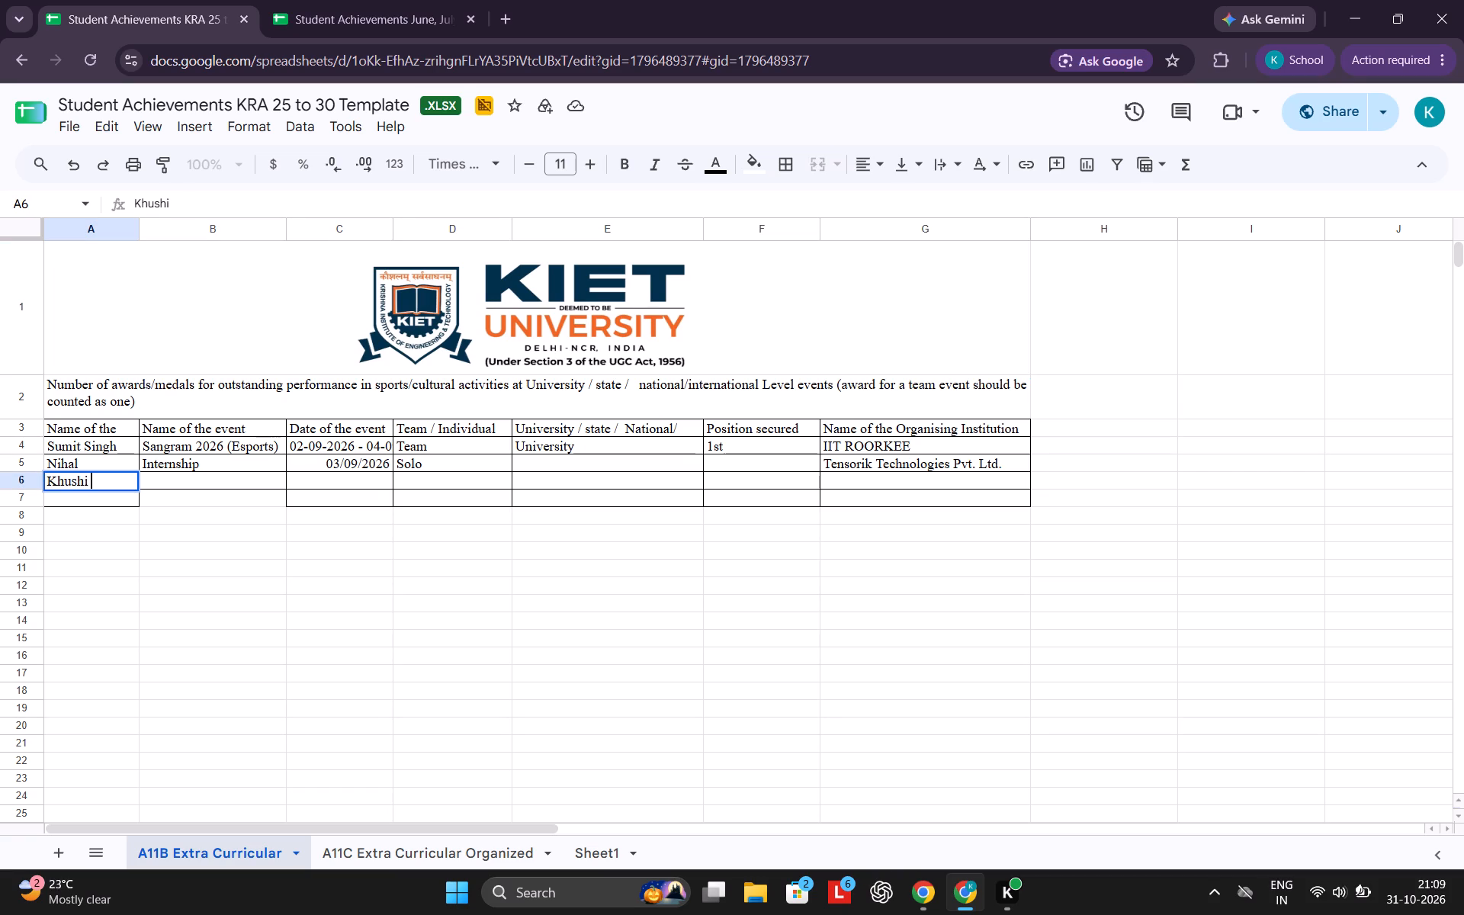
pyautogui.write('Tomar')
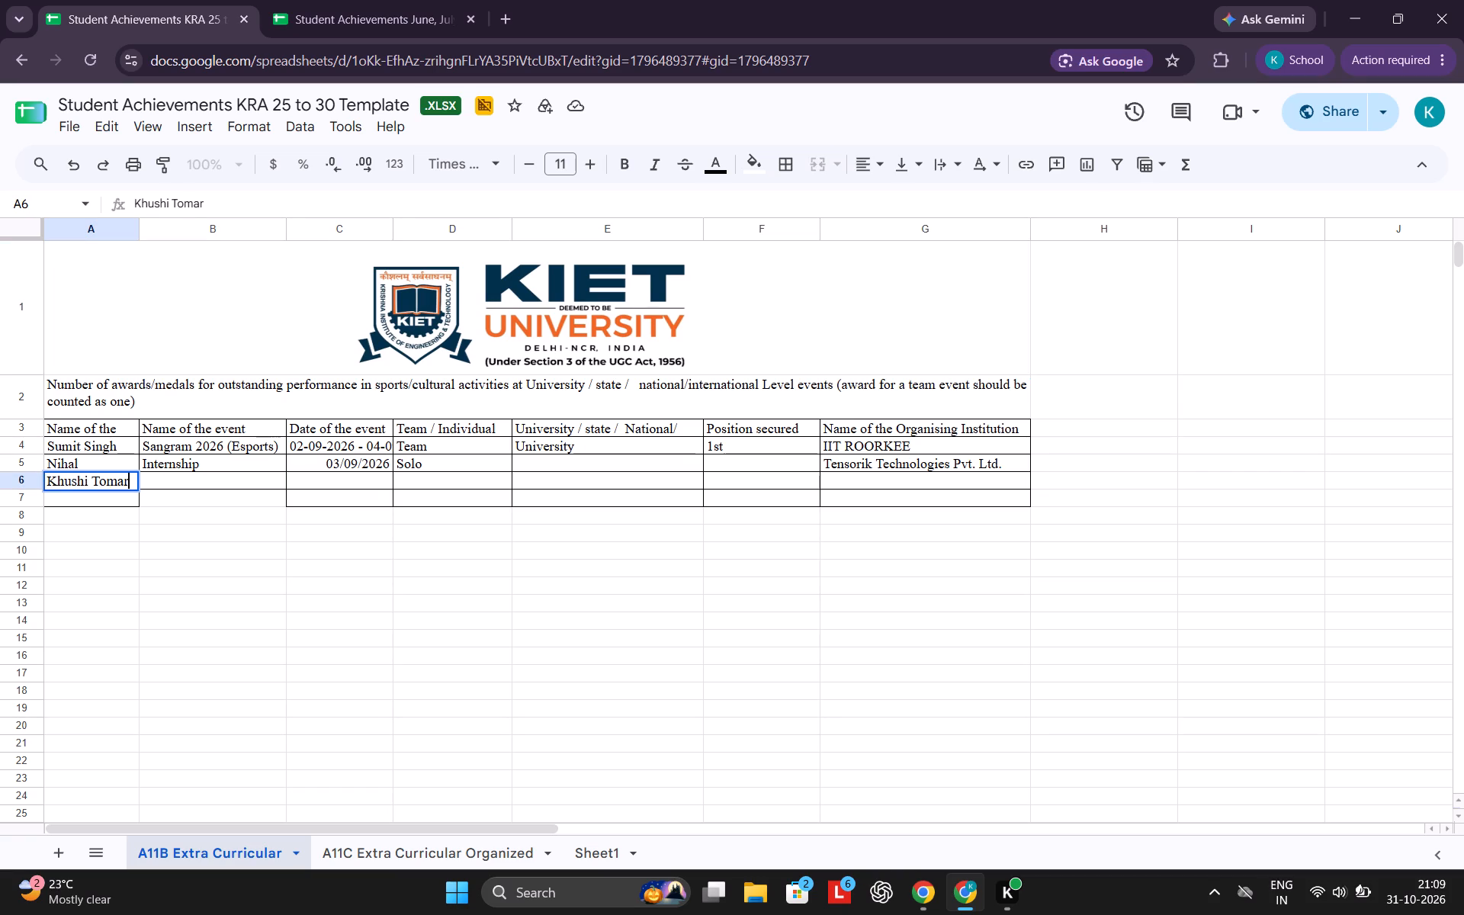
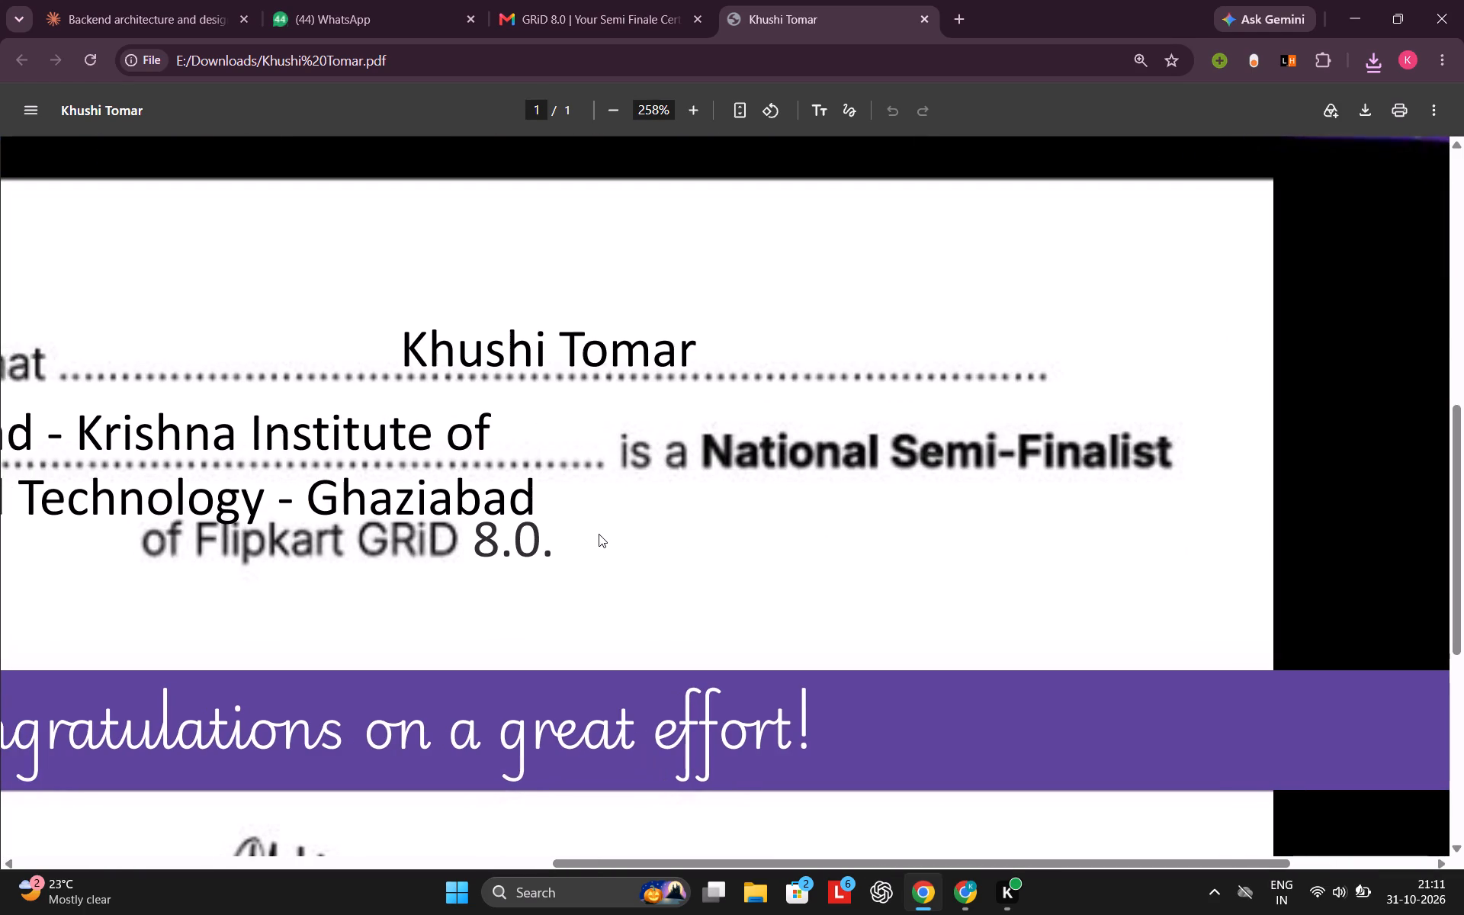
# Examine the Flipkart GRiD 8.0 certificate PDF, including the institution, achievement level, issuer and date.
pyautogui.hscroll(4, 599, 534)
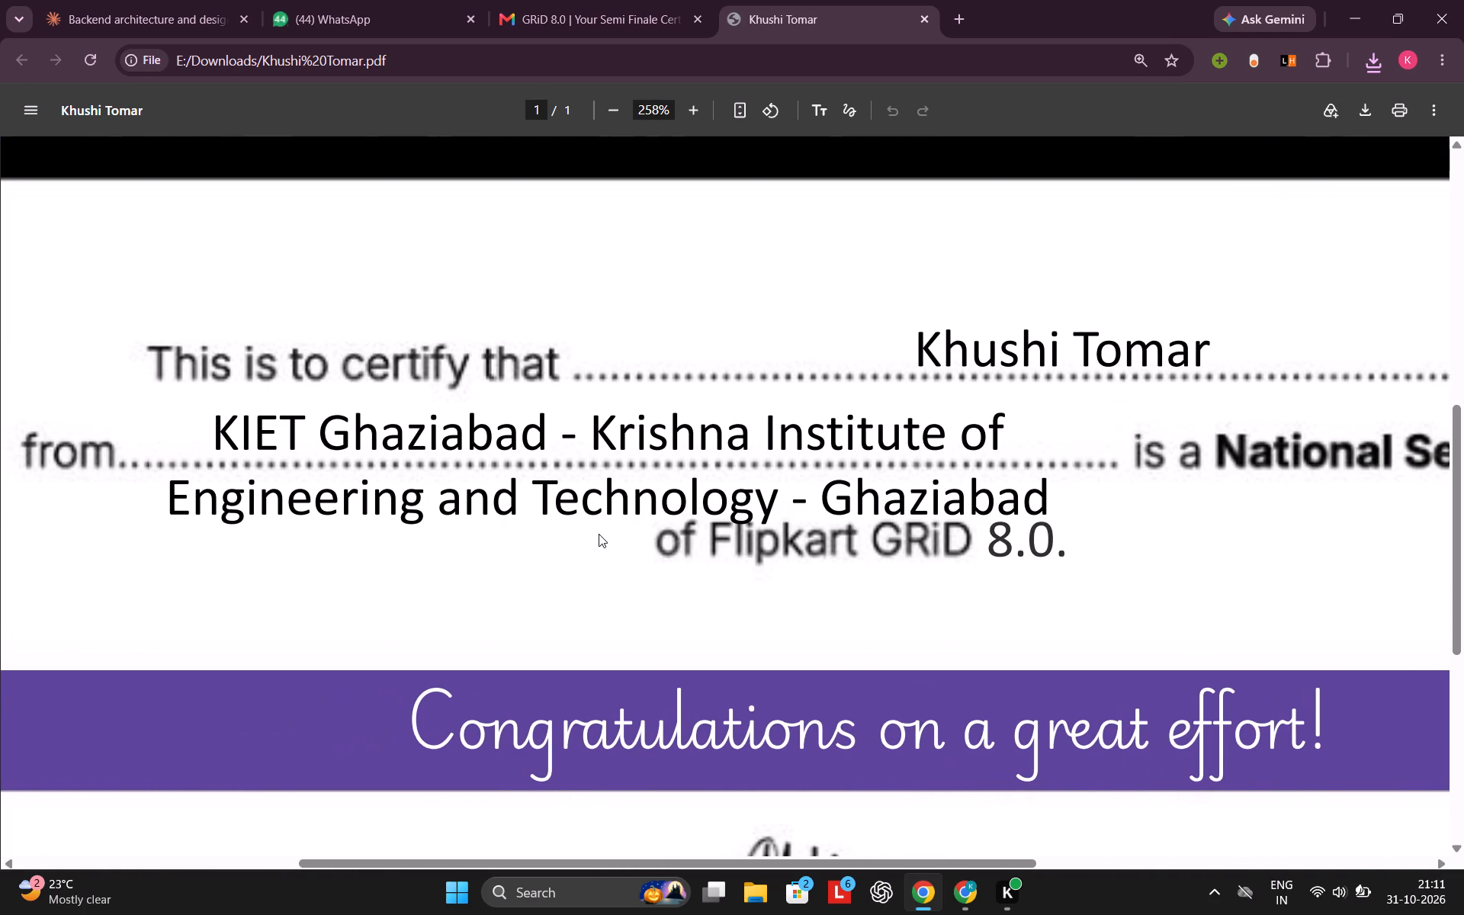
pyautogui.hscroll(1, 599, 534)
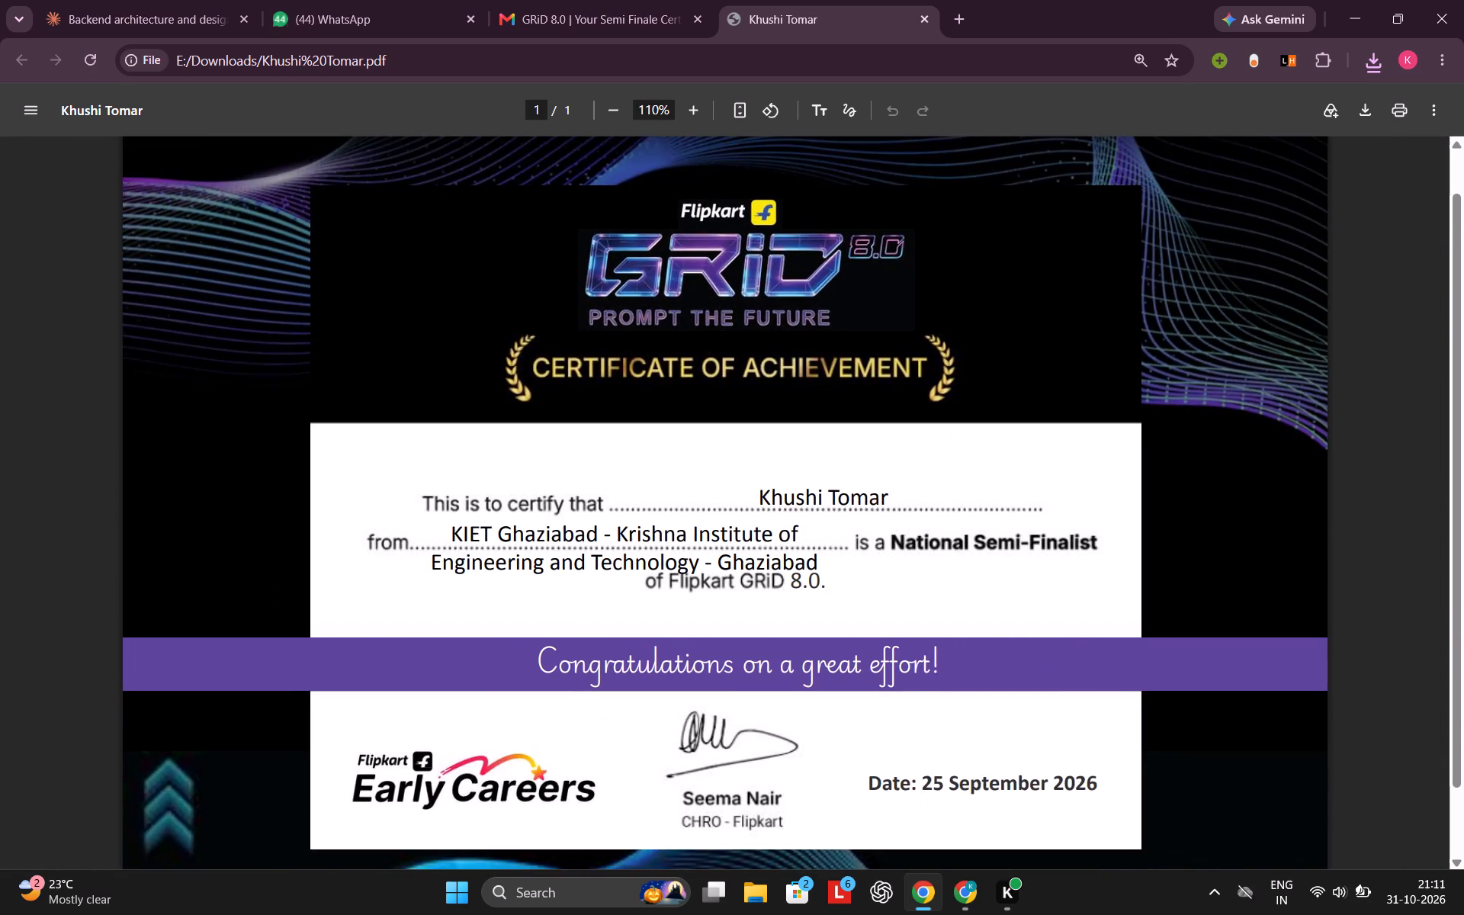
pyautogui.scroll(1, 721, 738)
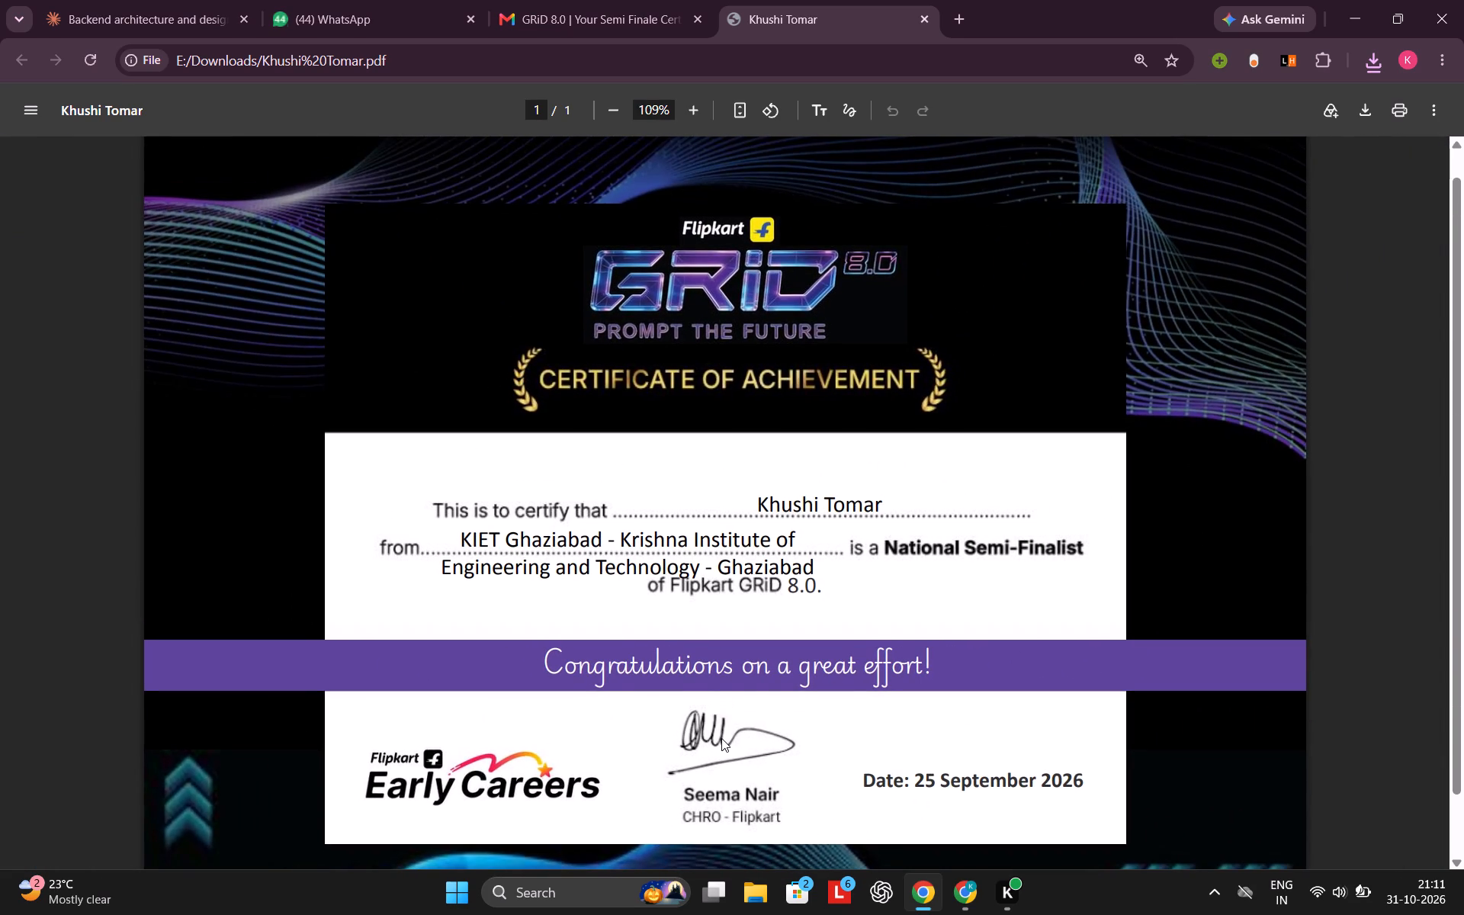
pyautogui.scroll(1, 721, 738)
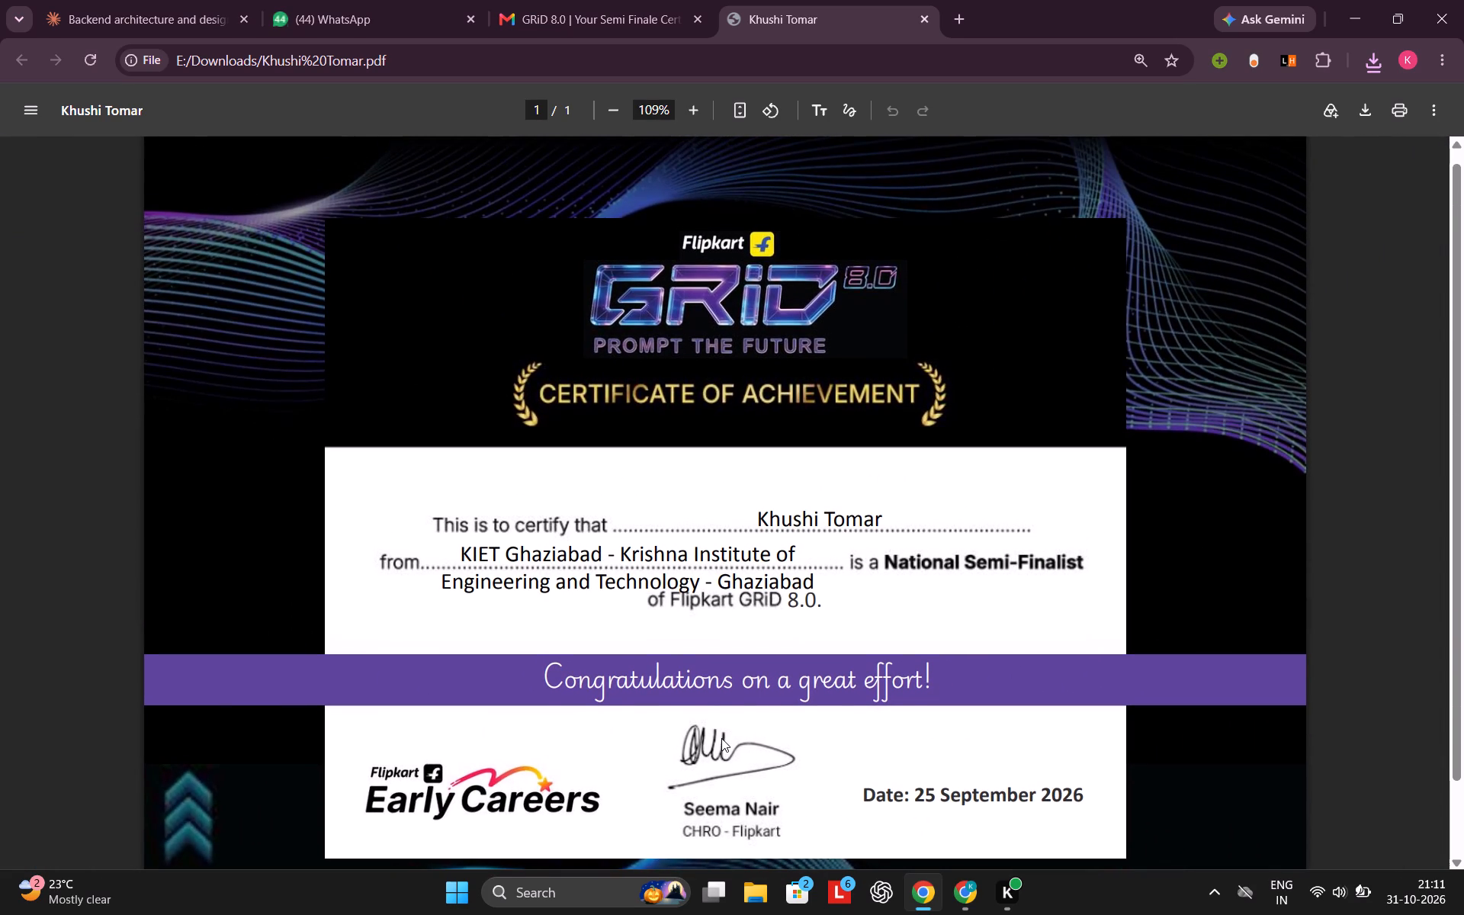
pyautogui.scroll(1, 721, 738)
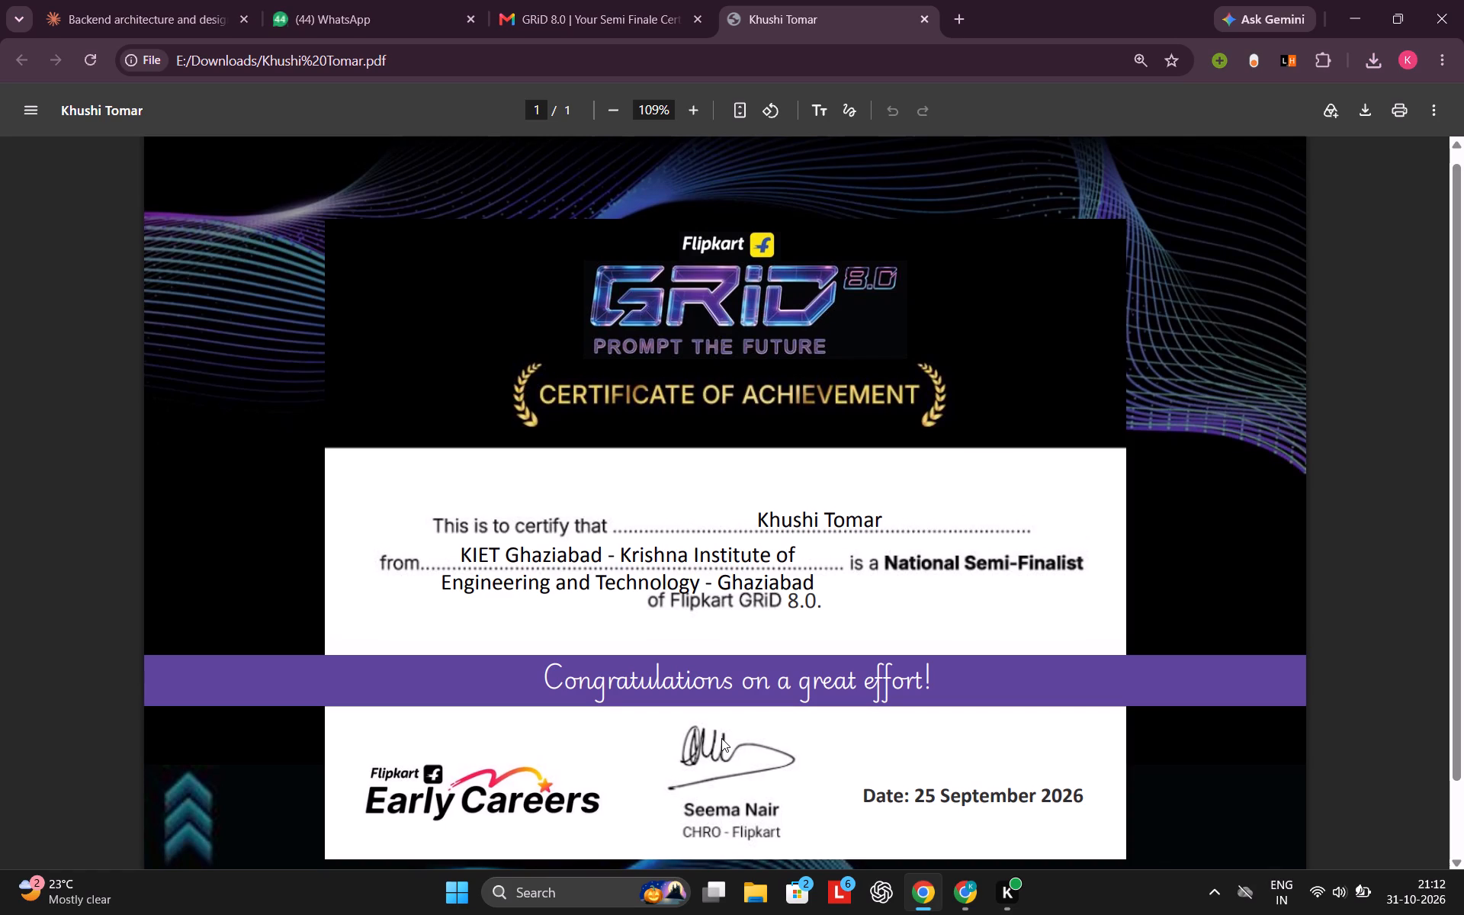
pyautogui.scroll(2, 721, 738)
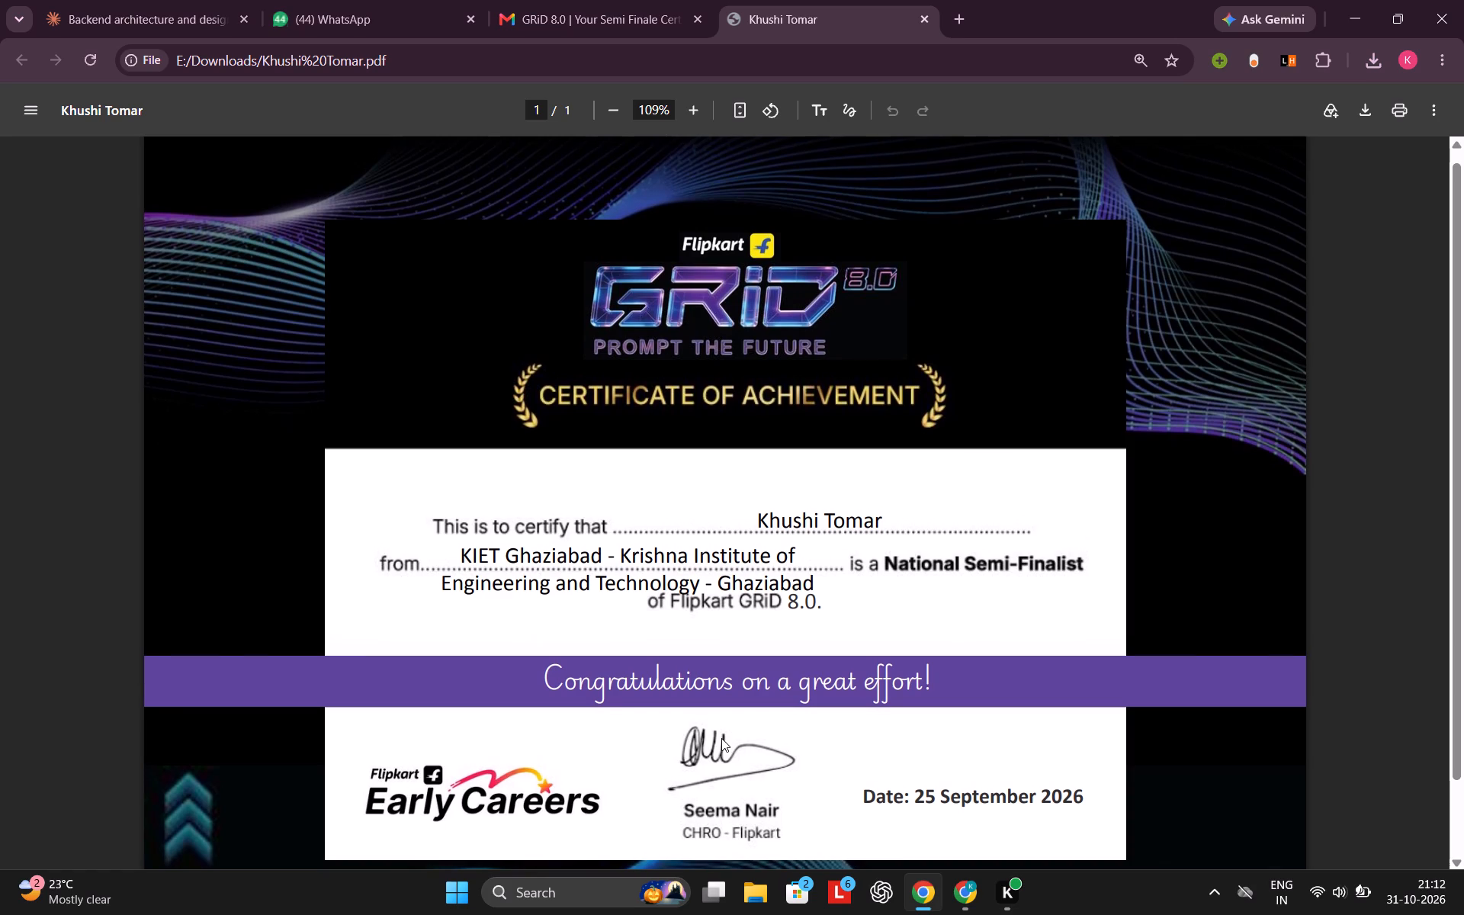
pyautogui.scroll(1, 721, 738)
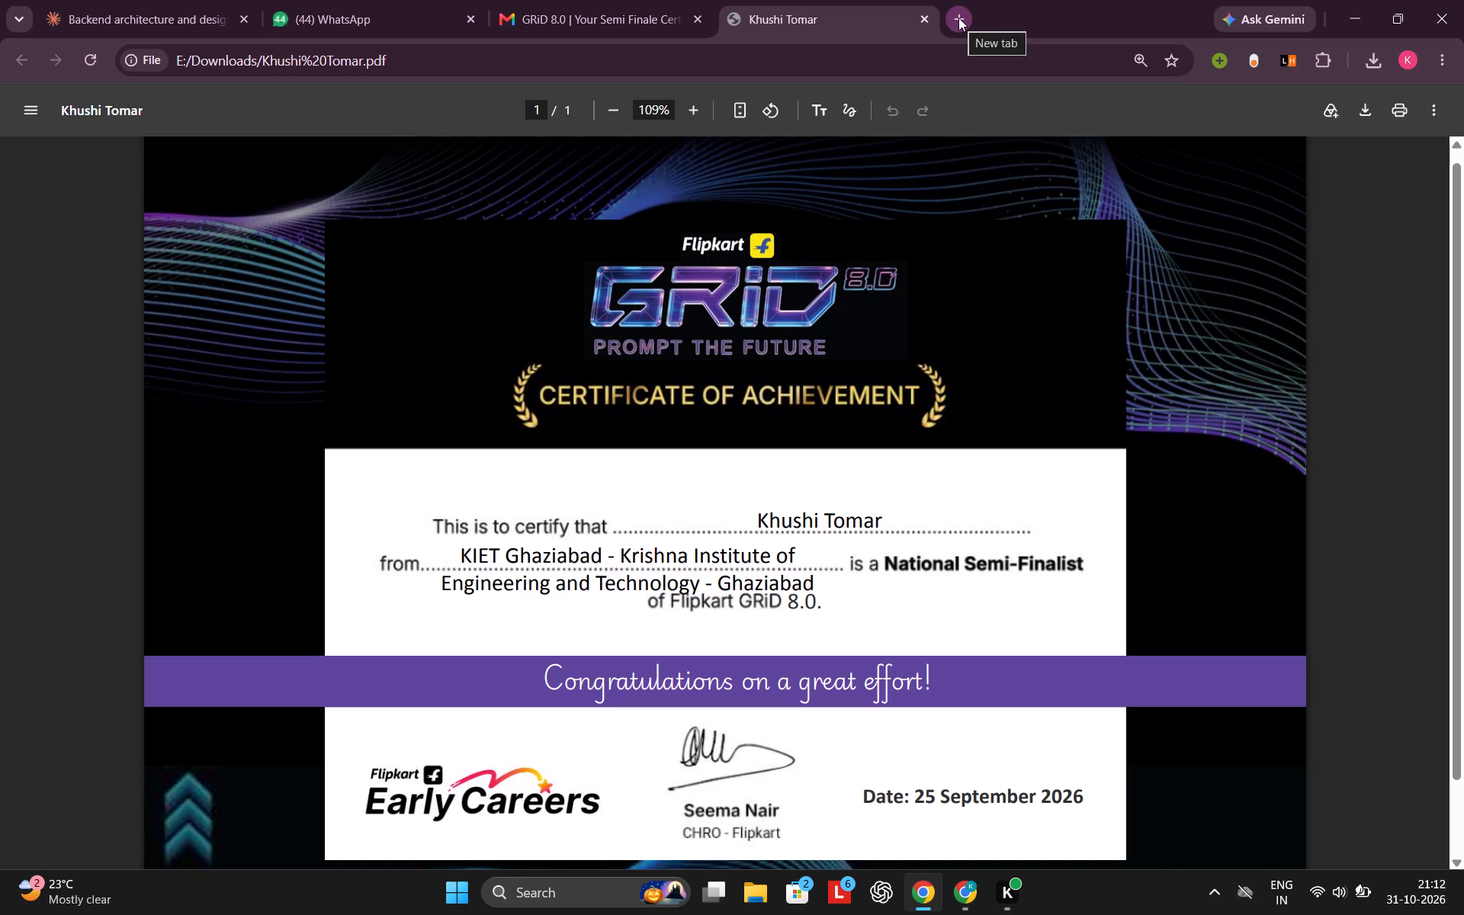
# Open the school account's Google Drive and start a file upload, browsing to the Downloads folder.
pyautogui.click(958, 18)
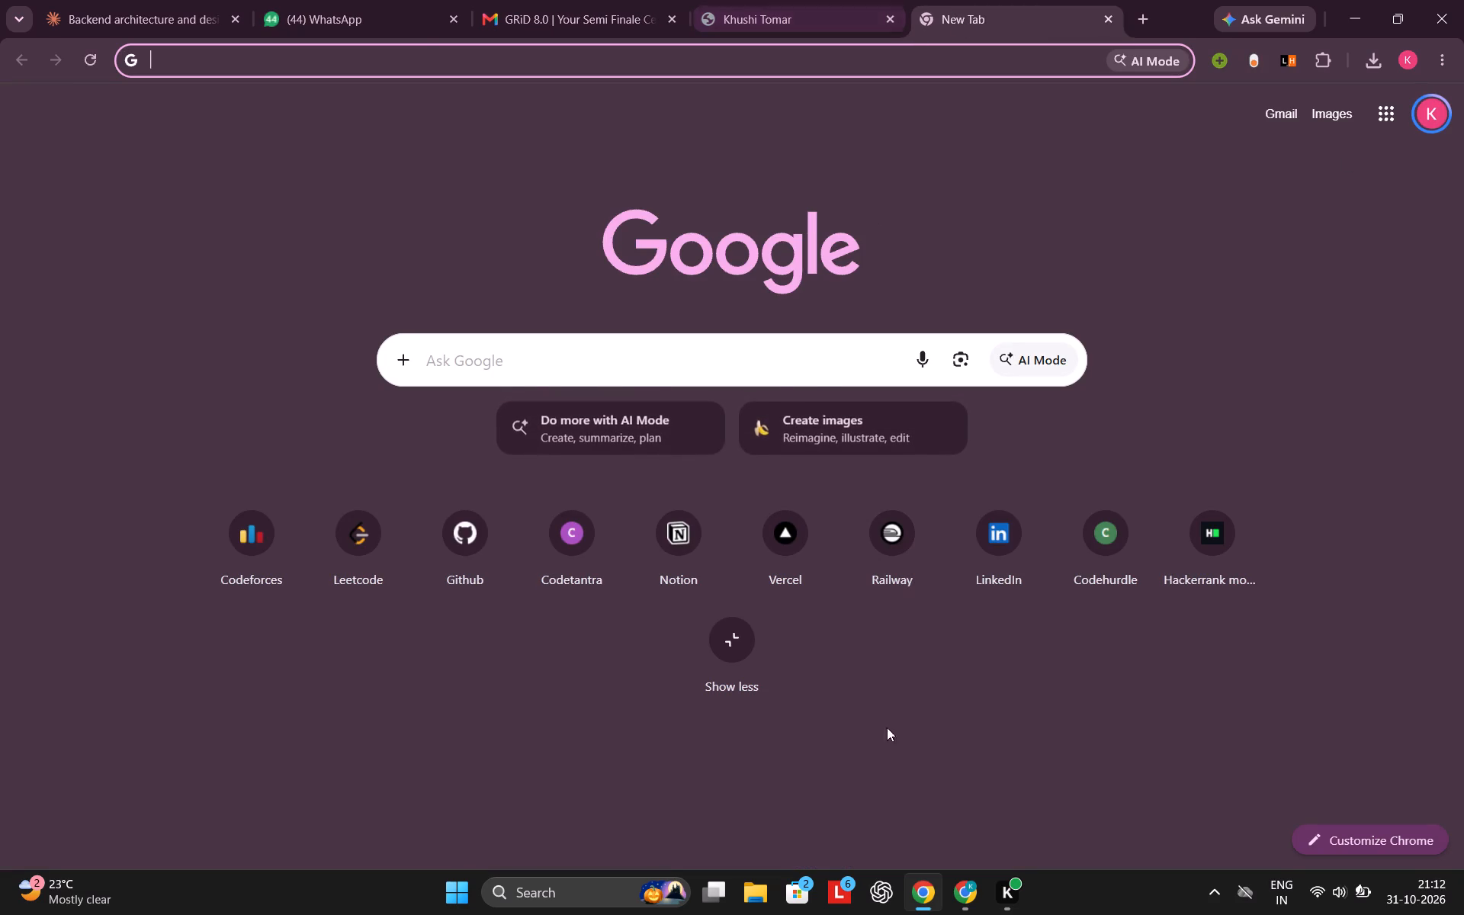
pyautogui.click(959, 897)
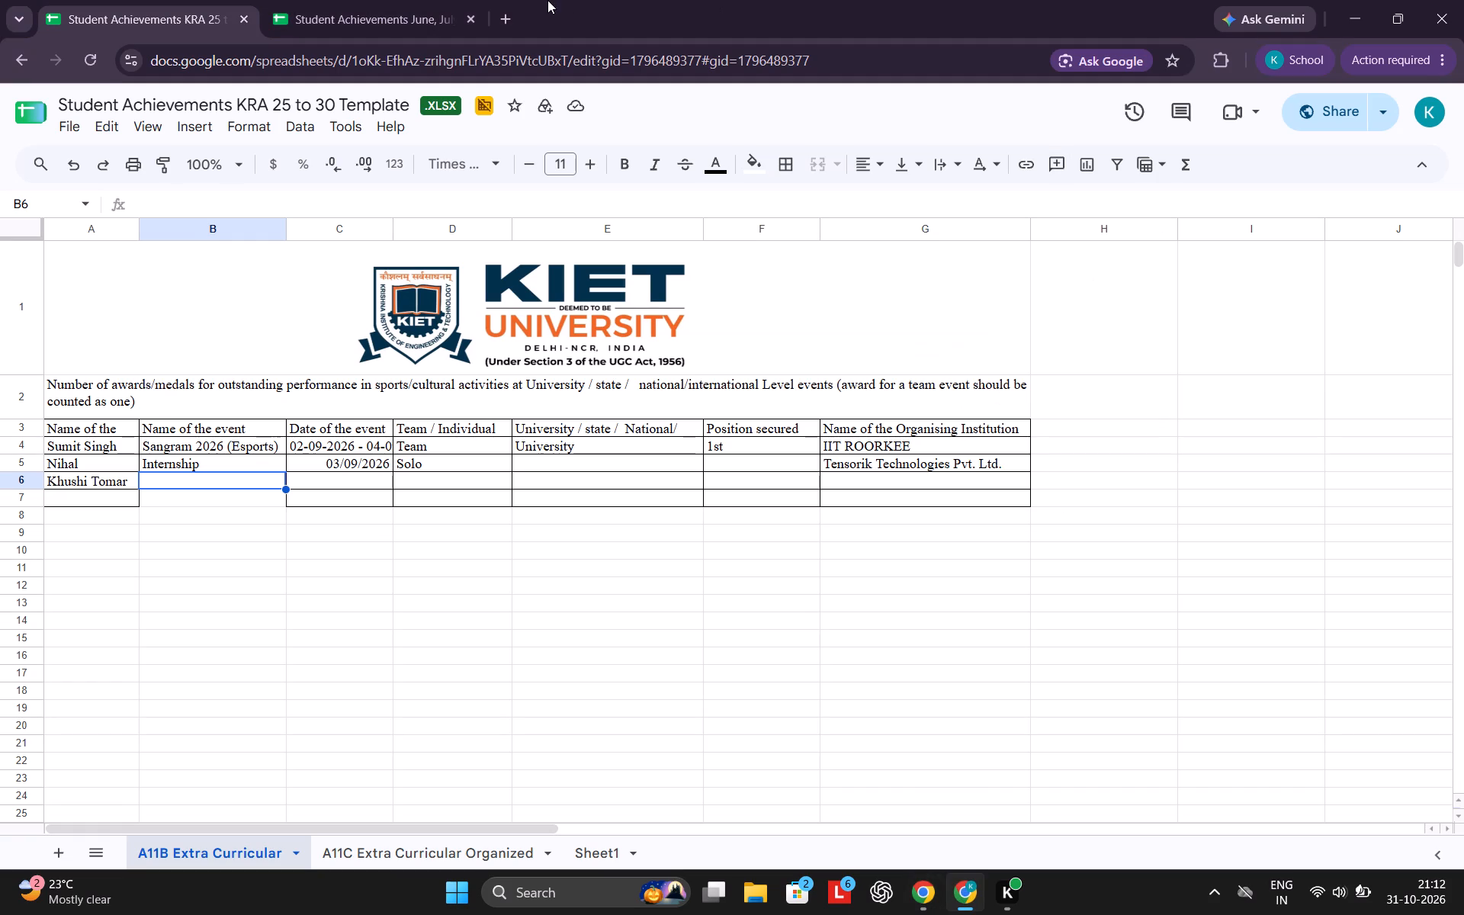
pyautogui.click(509, 17)
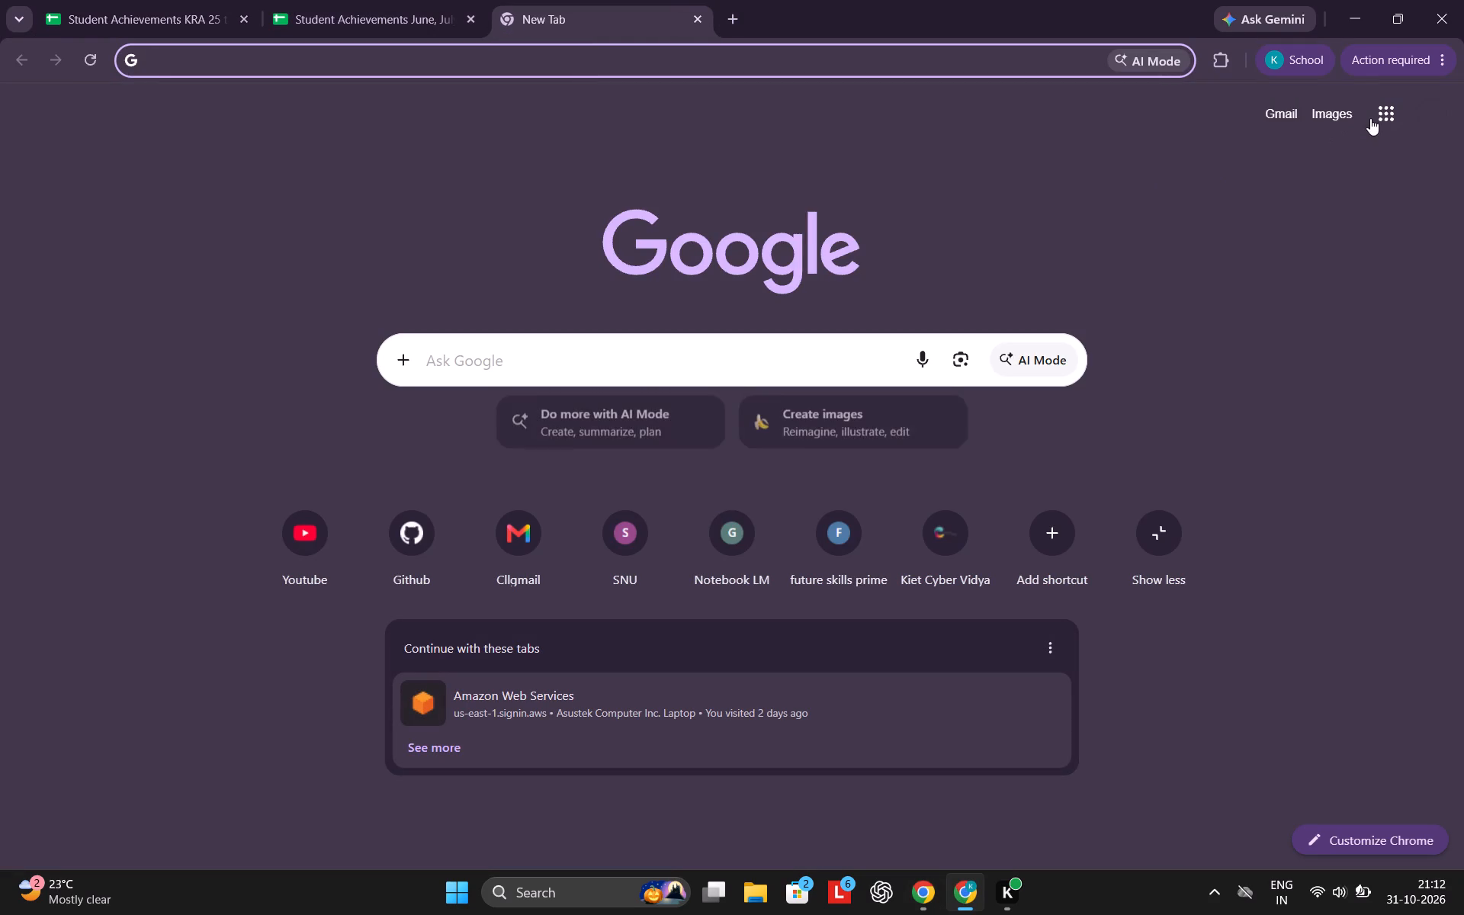
pyautogui.click(1389, 114)
pyautogui.click(1395, 246)
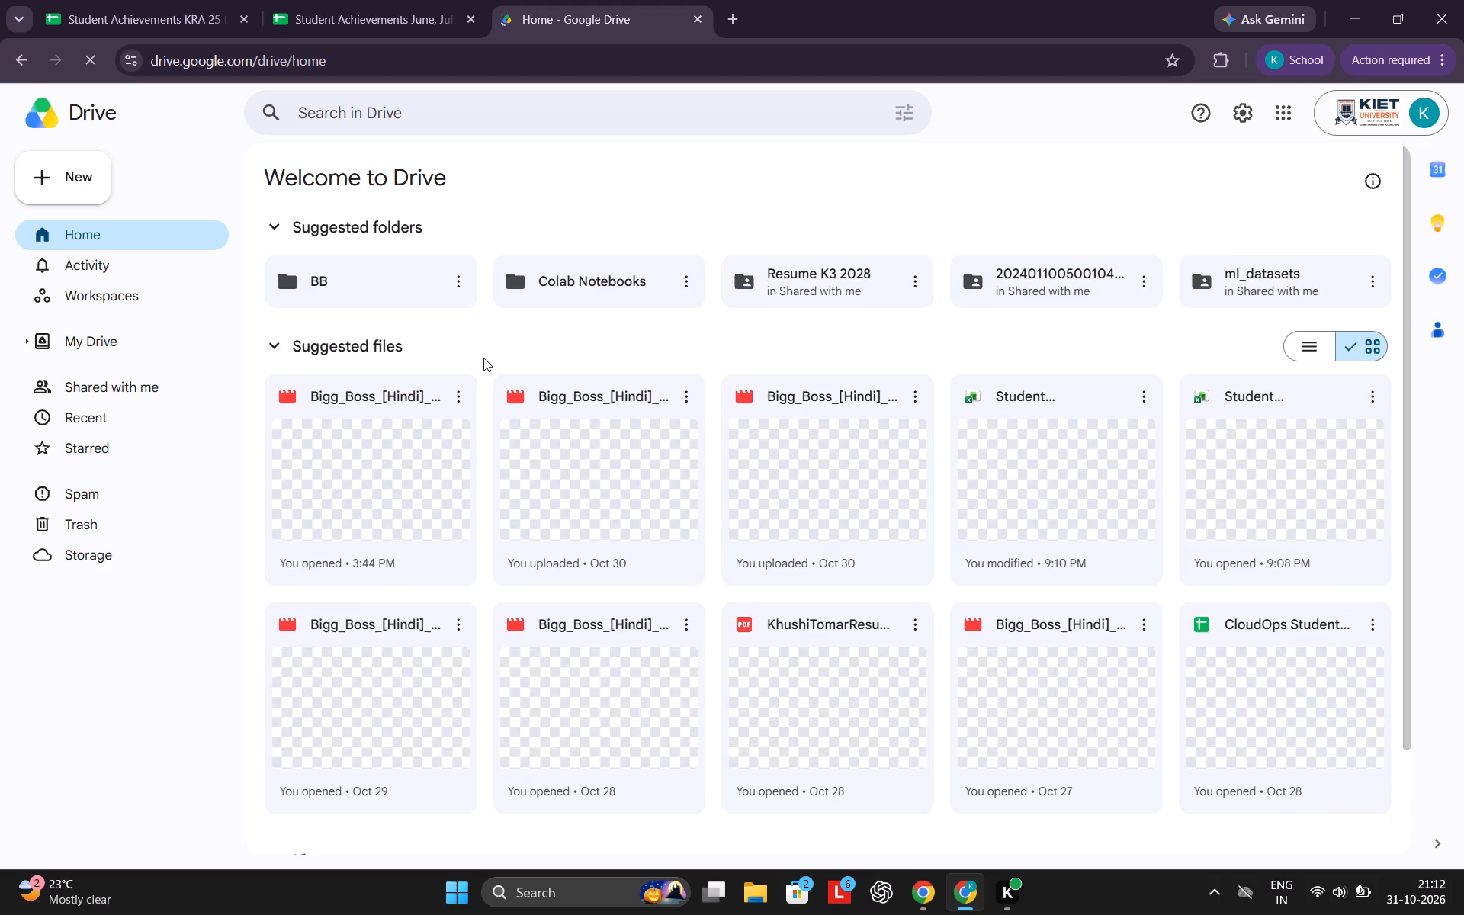
pyautogui.scroll(-7, 482, 358)
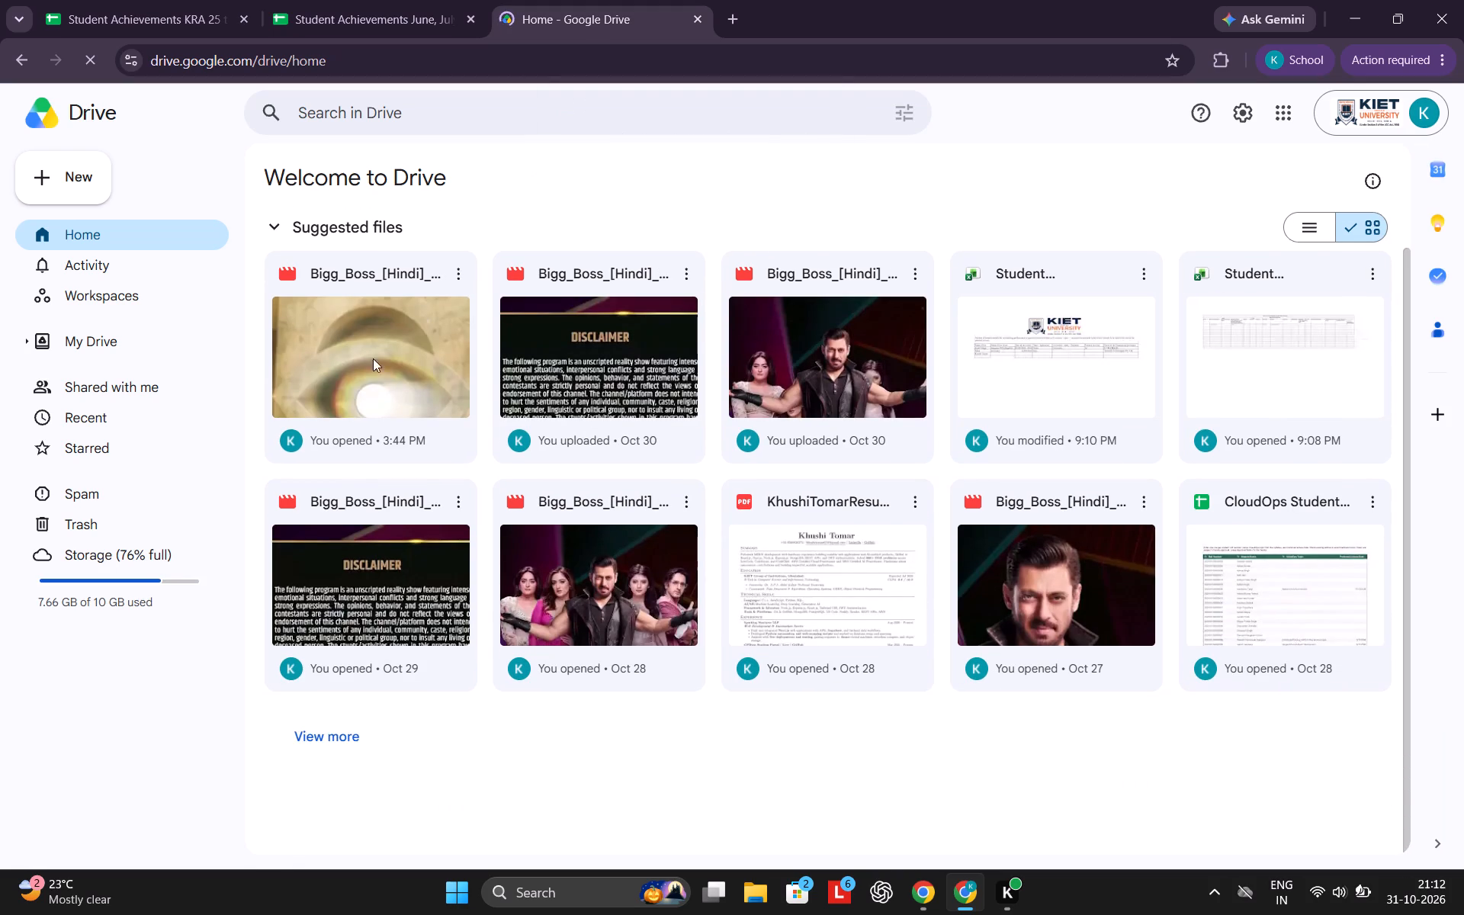
pyautogui.click(108, 383)
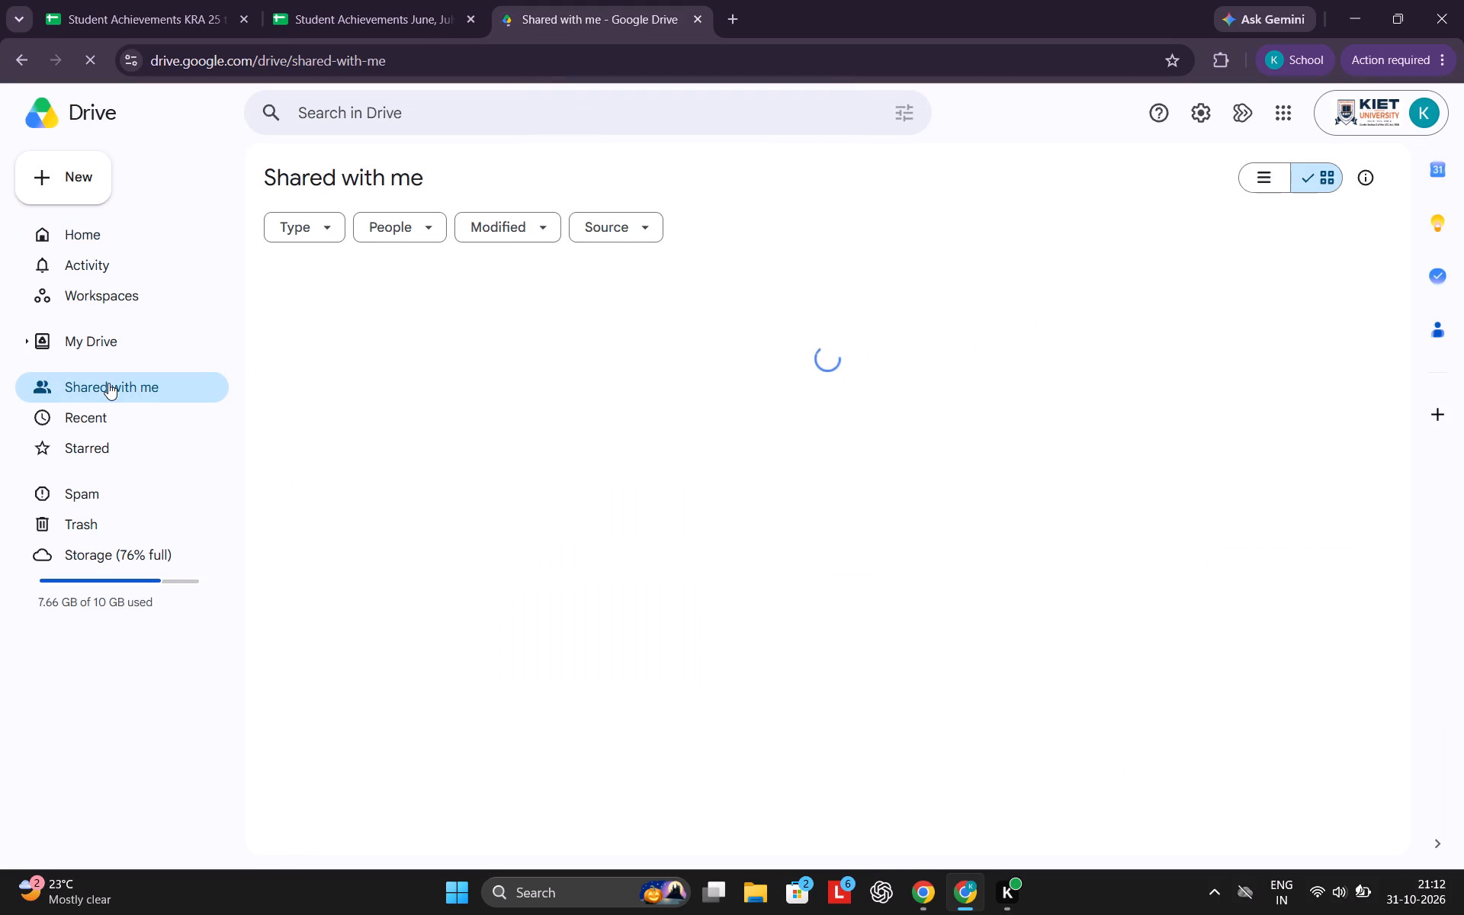
pyautogui.click(81, 189)
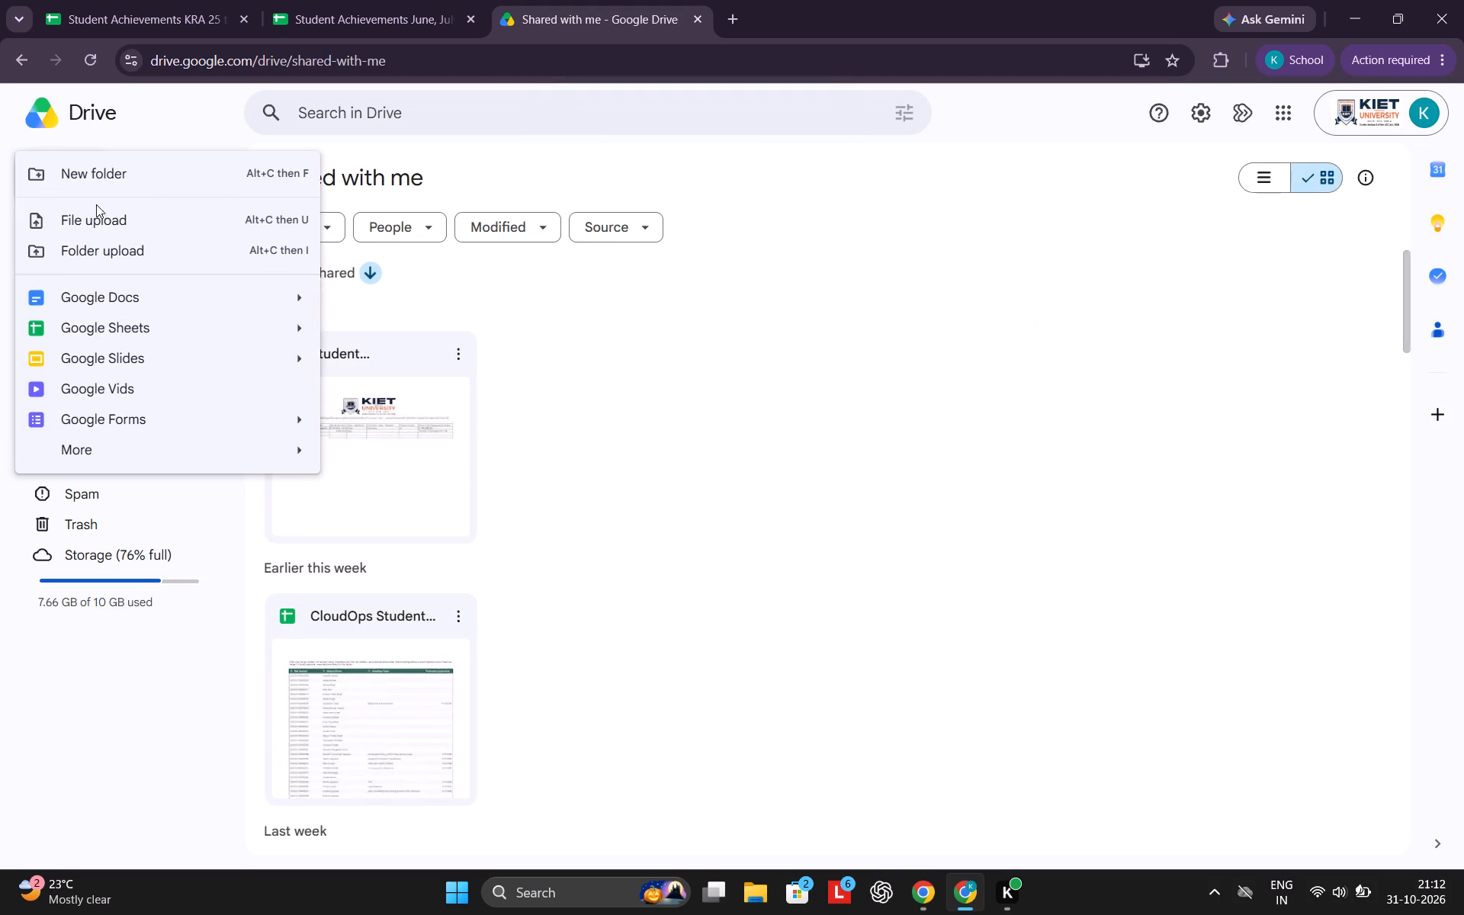
pyautogui.click(162, 226)
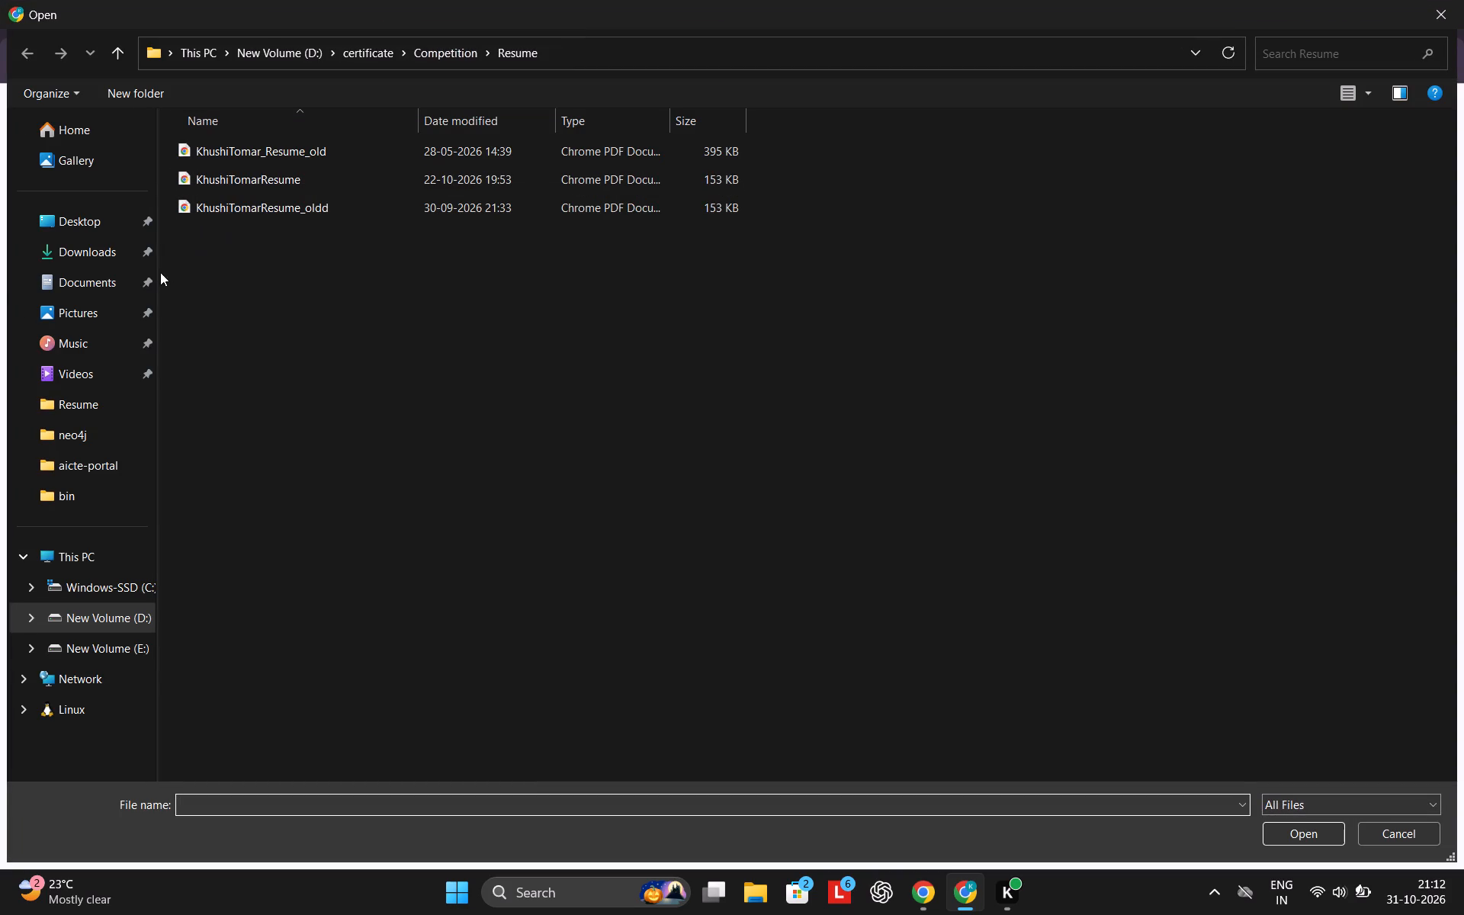
pyautogui.doubleClick(101, 250)
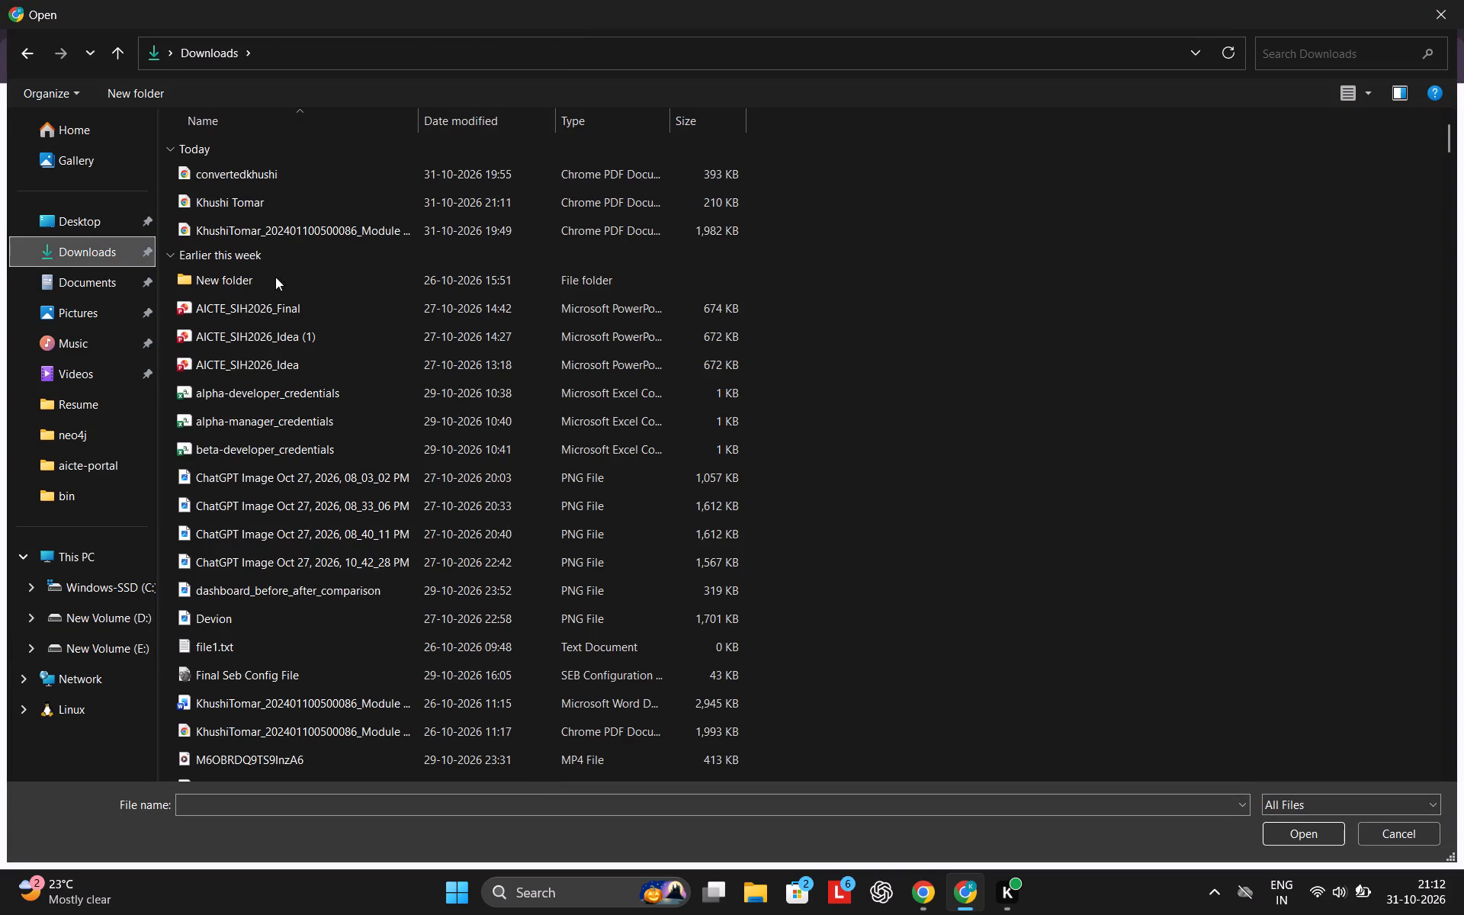
pyautogui.scroll(2, 290, 429)
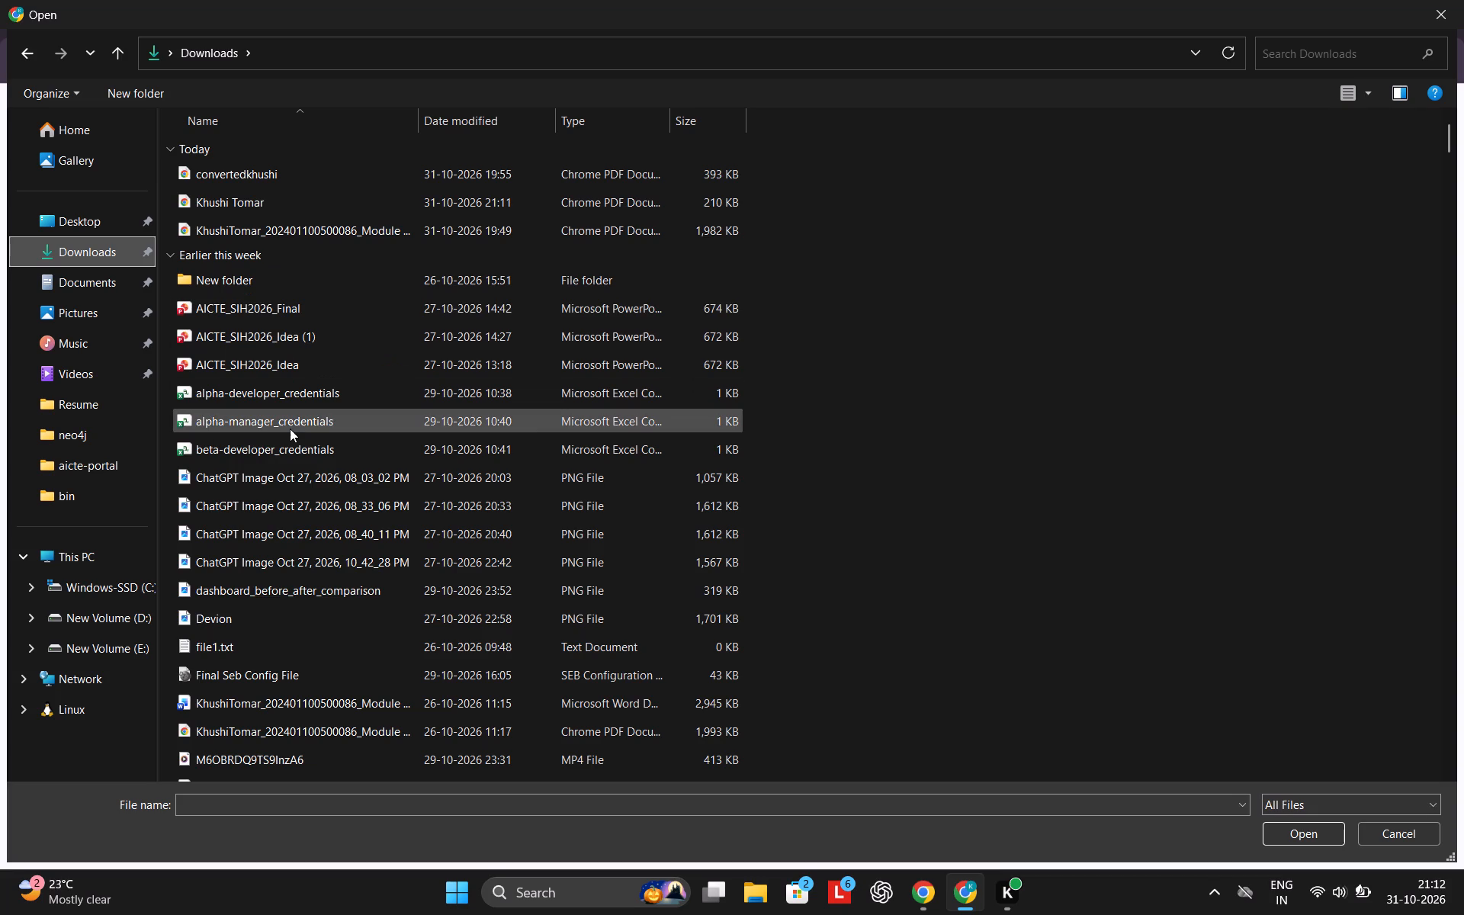
pyautogui.scroll(1, 290, 429)
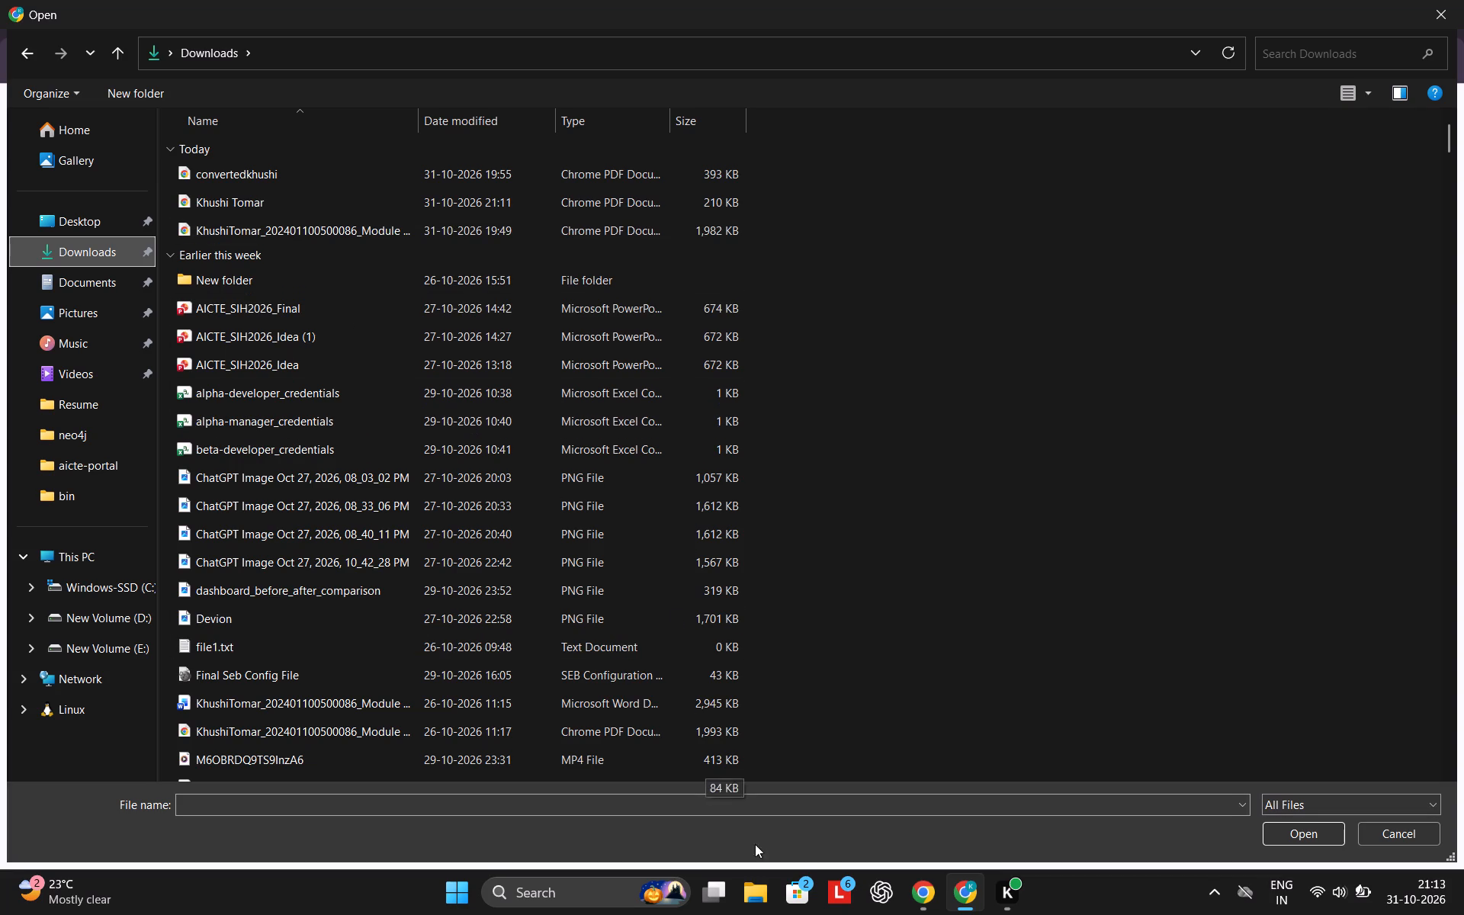
# Check the Downloads folder and recent downloads to identify the Flipkart GRiD 8.0 certificate file.
pyautogui.doubleClick(756, 896)
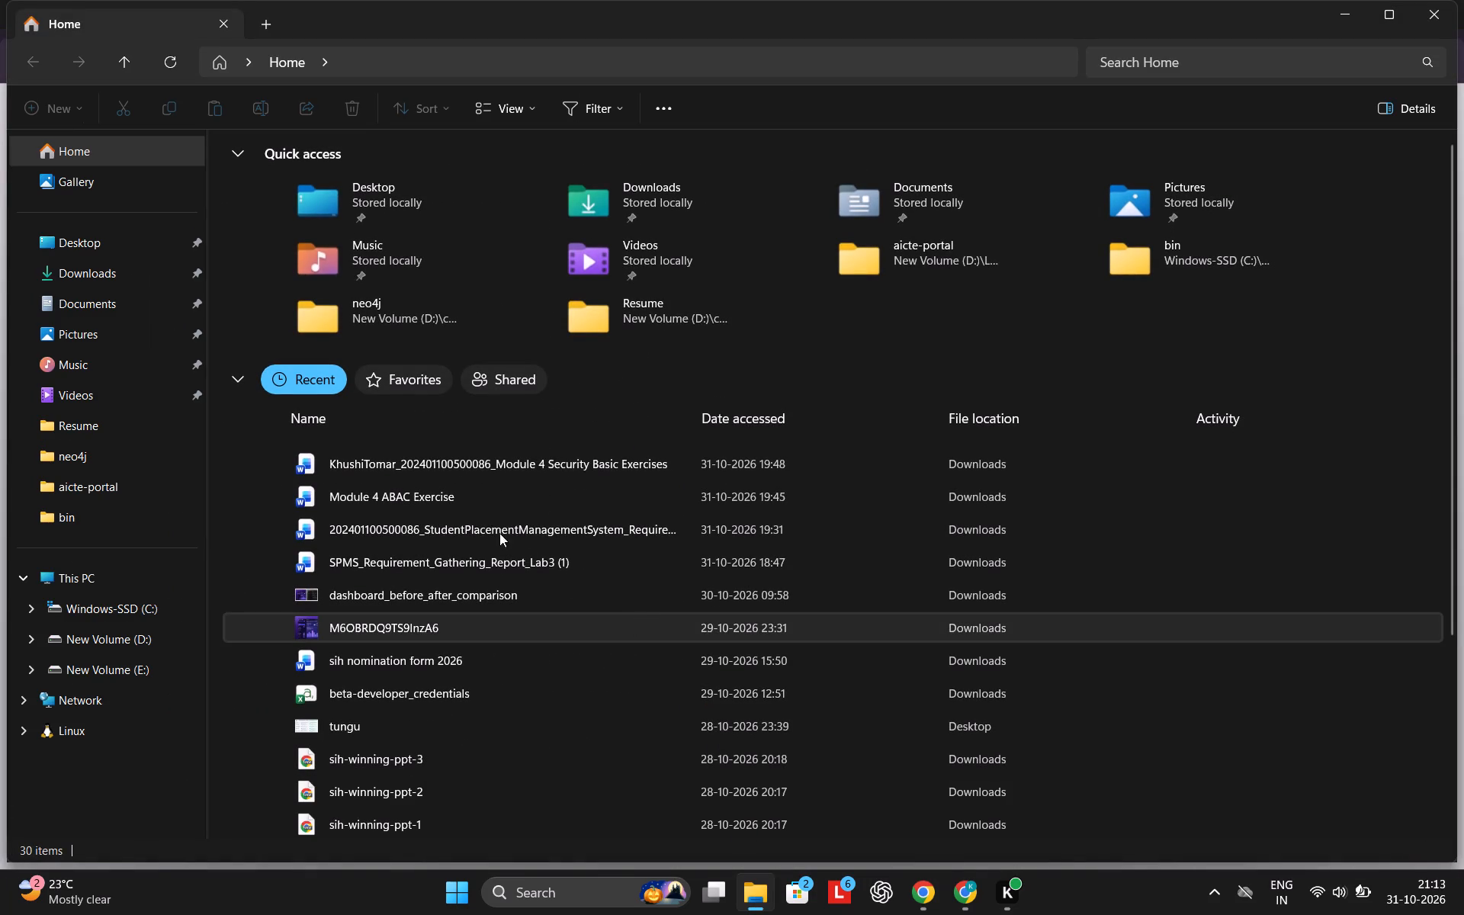
pyautogui.doubleClick(127, 280)
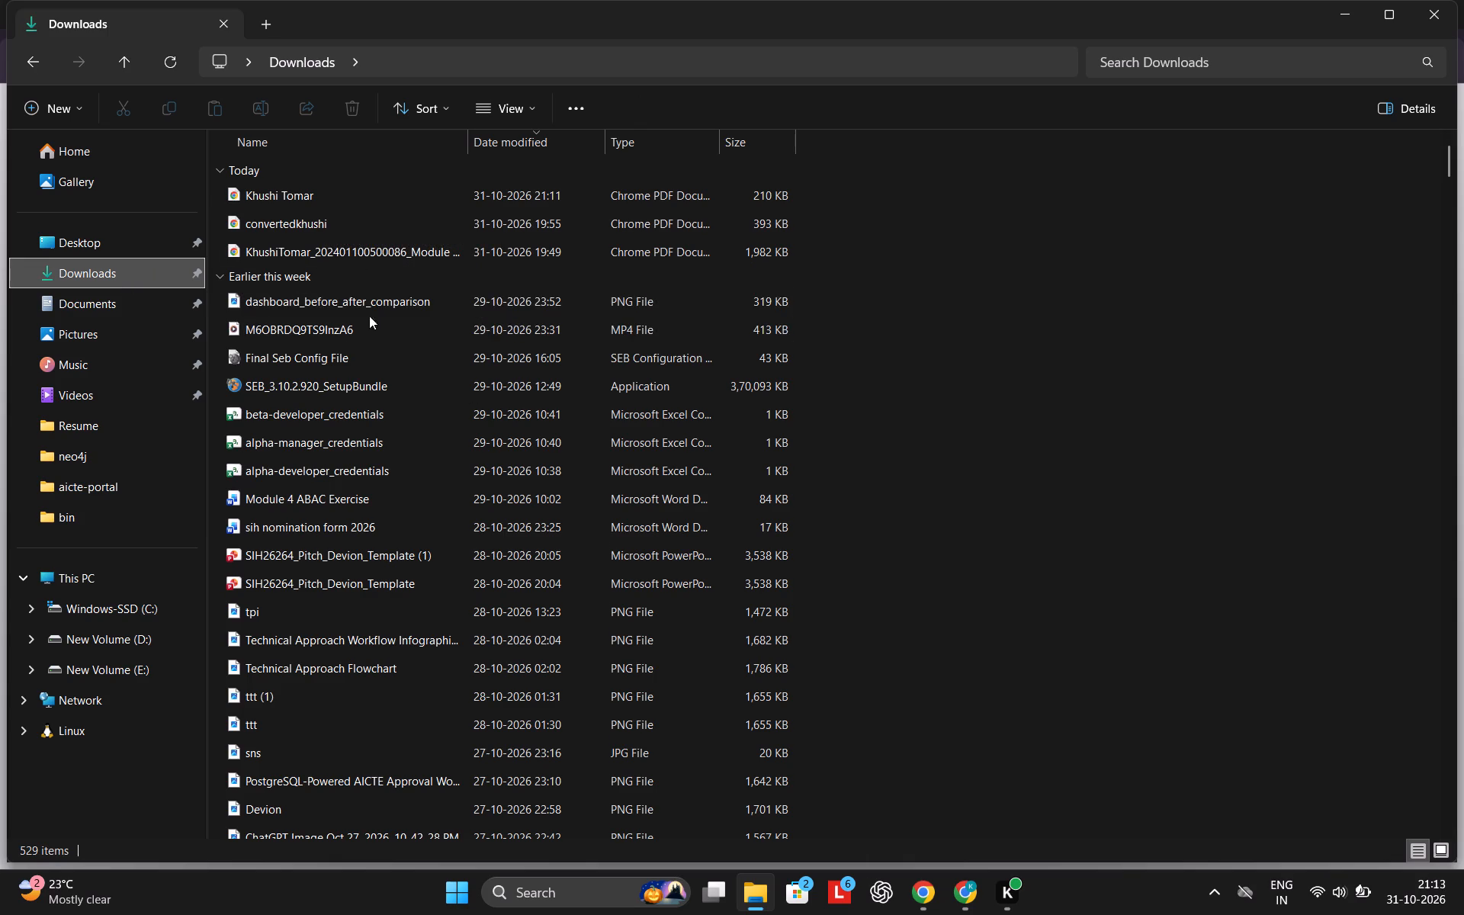
pyautogui.hotkey('alt', 'Tab')
pyautogui.hotkey('alt', 'Tab')
pyautogui.hotkey('alt', 'Tab')
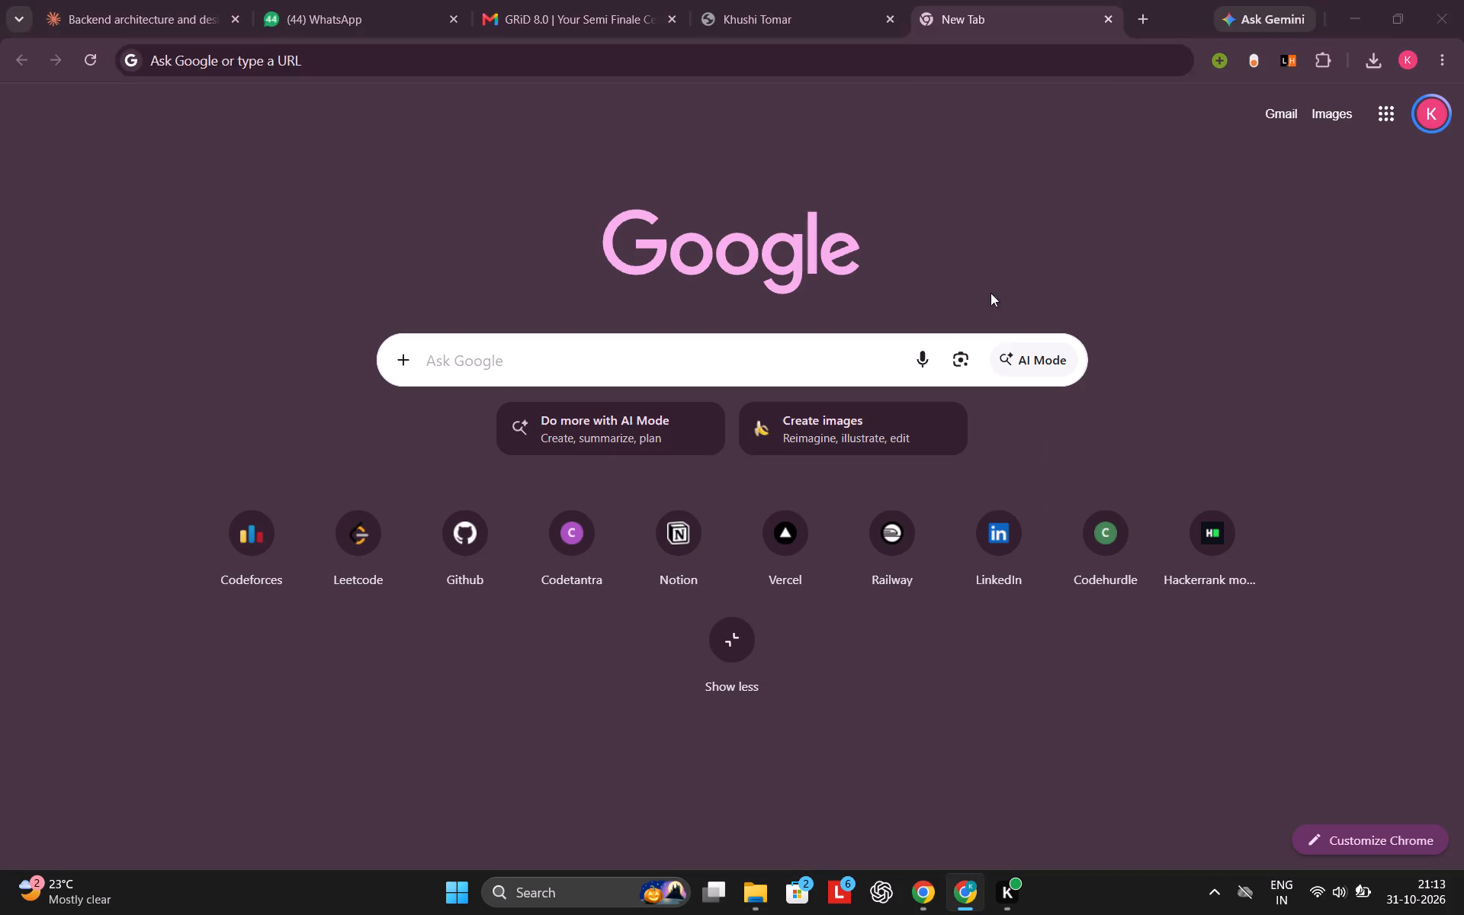
pyautogui.click(1370, 56)
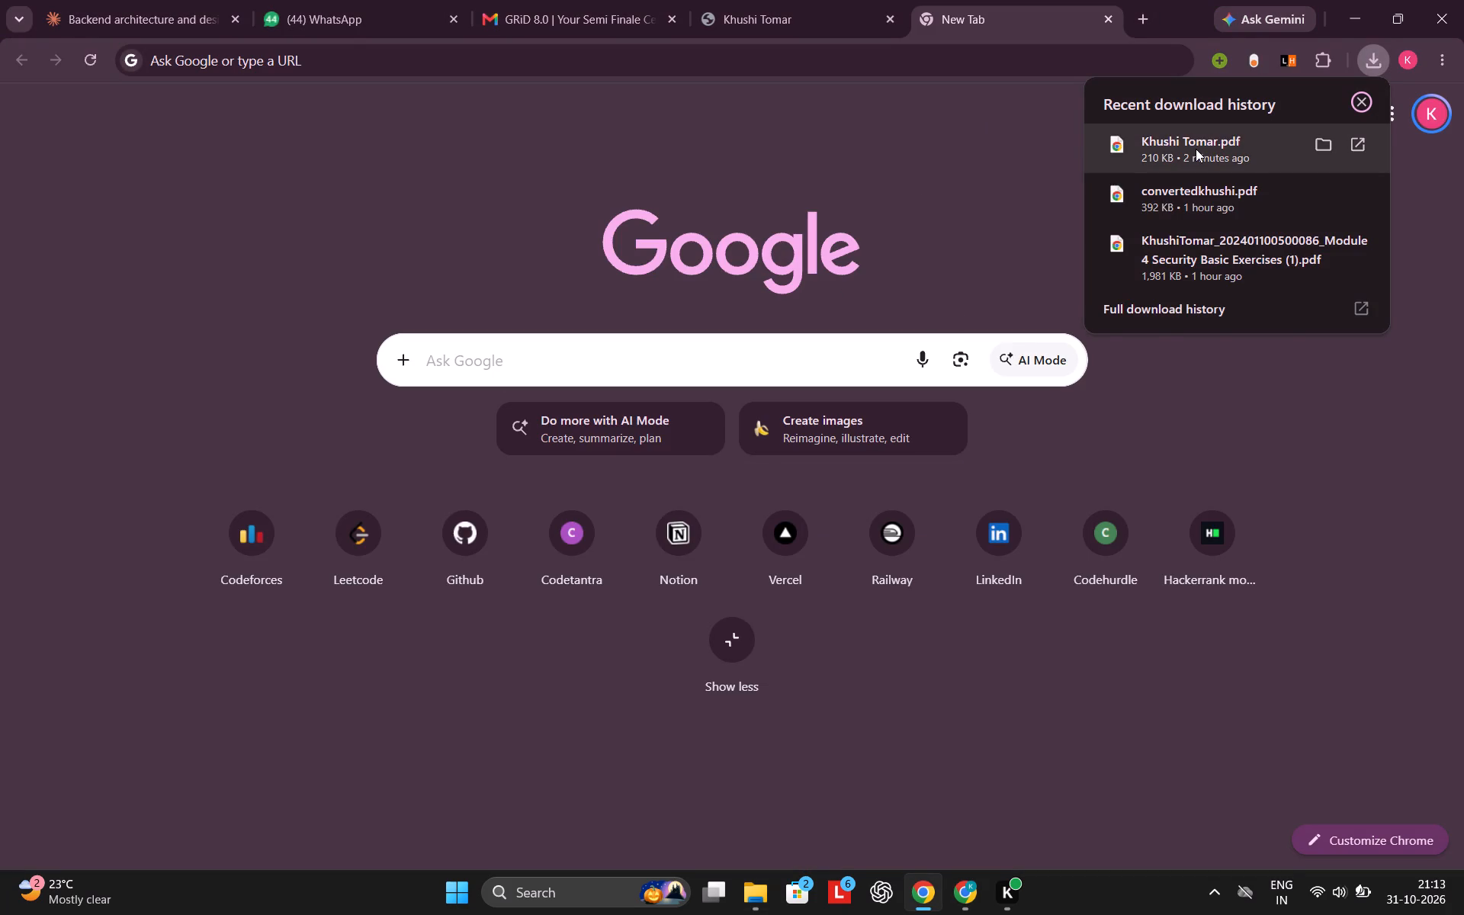
pyautogui.doubleClick(1196, 149)
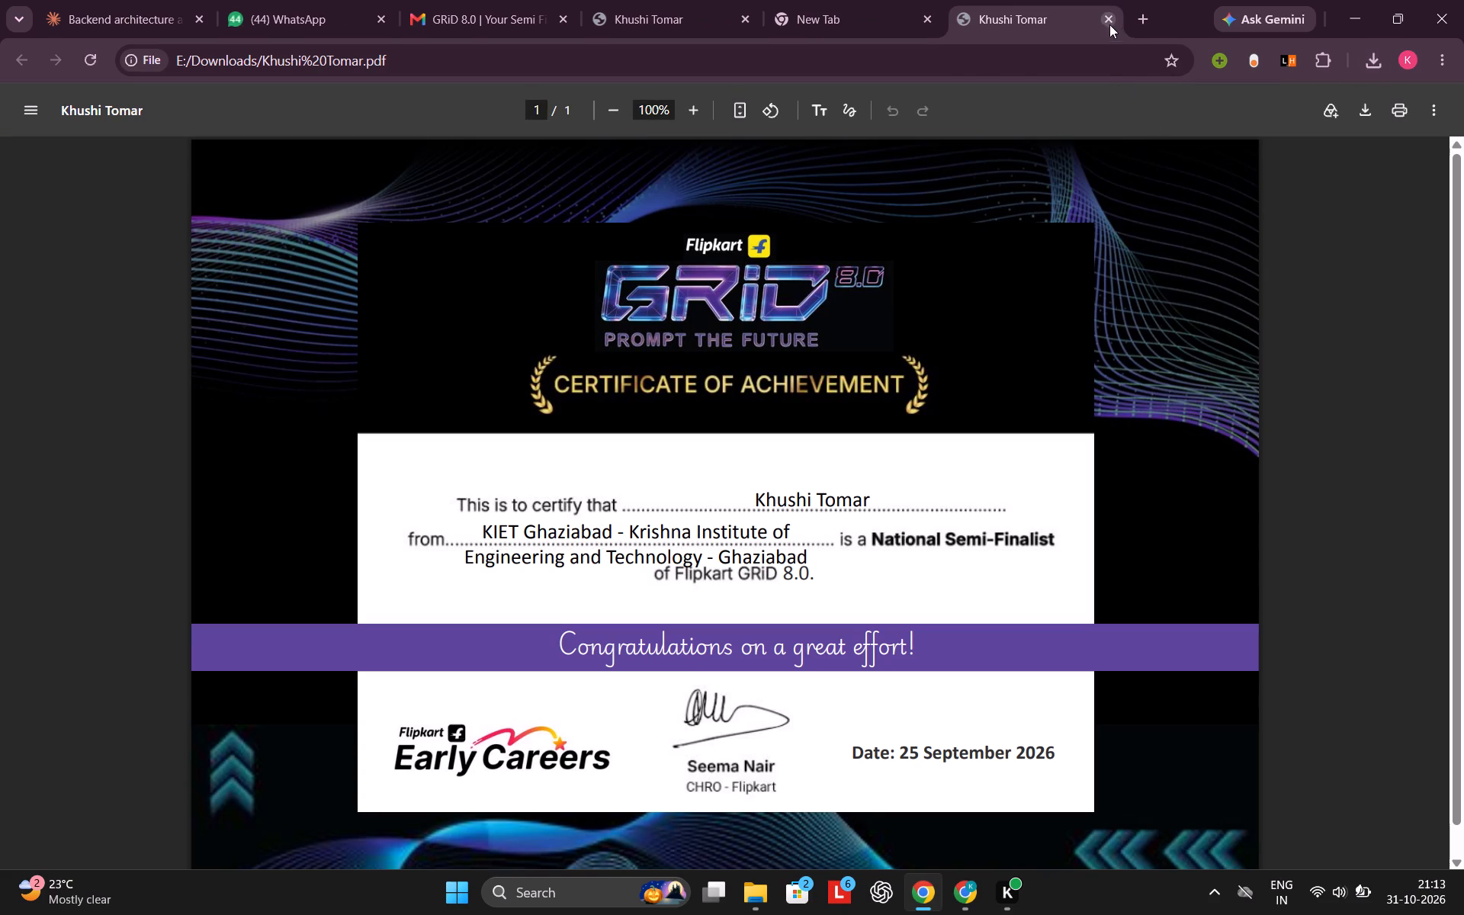
pyautogui.click(1110, 27)
# Upload the Flipkart GRiD 8.0 certificate PDF from Downloads to Google Drive.
pyautogui.hotkey('alt', 'Tab')
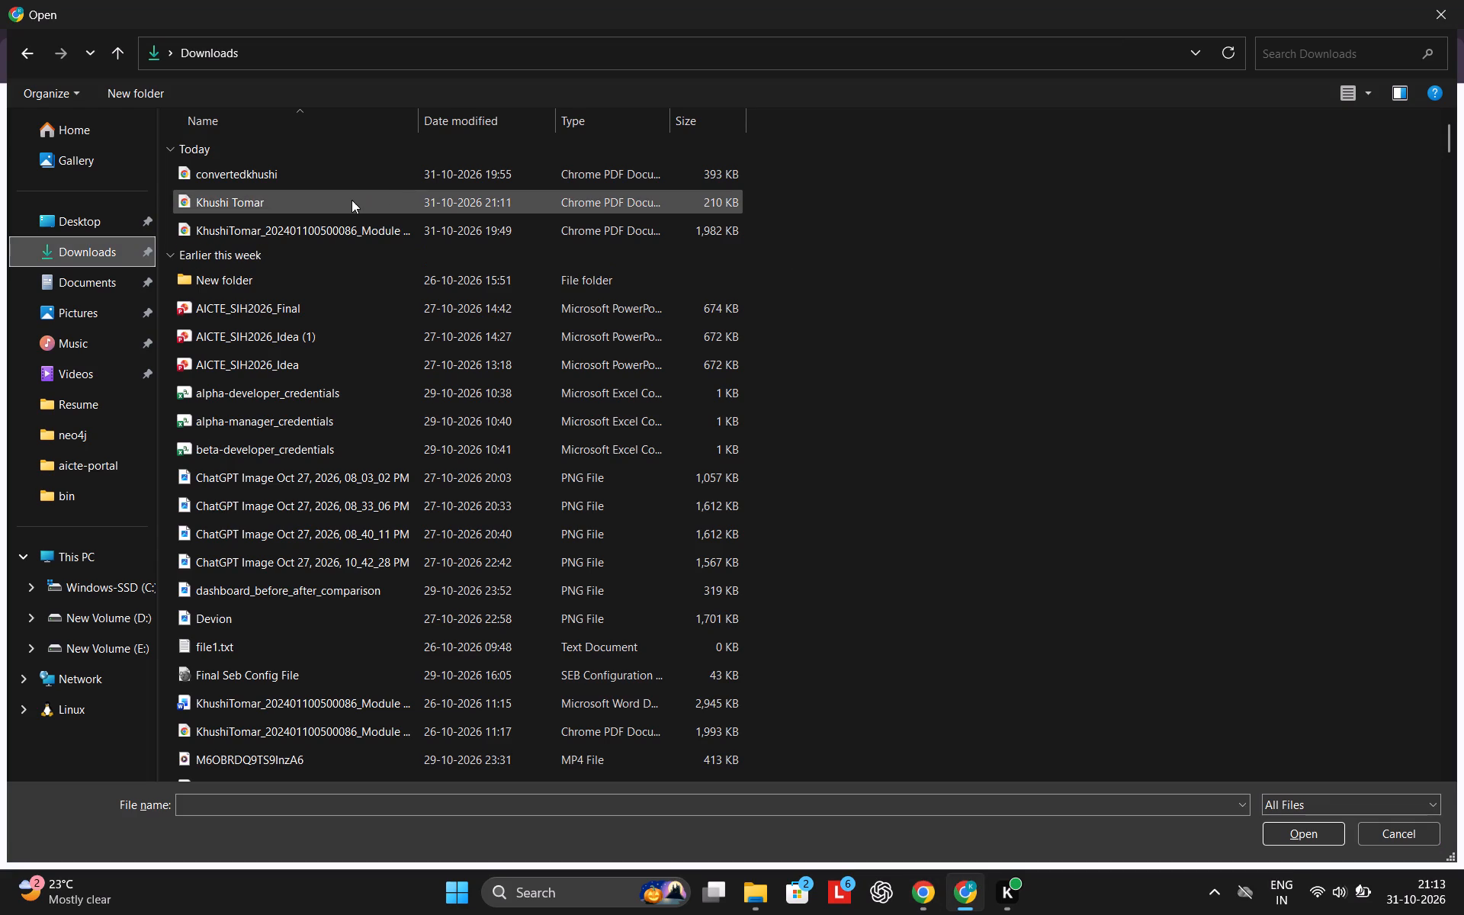
pyautogui.click(345, 200)
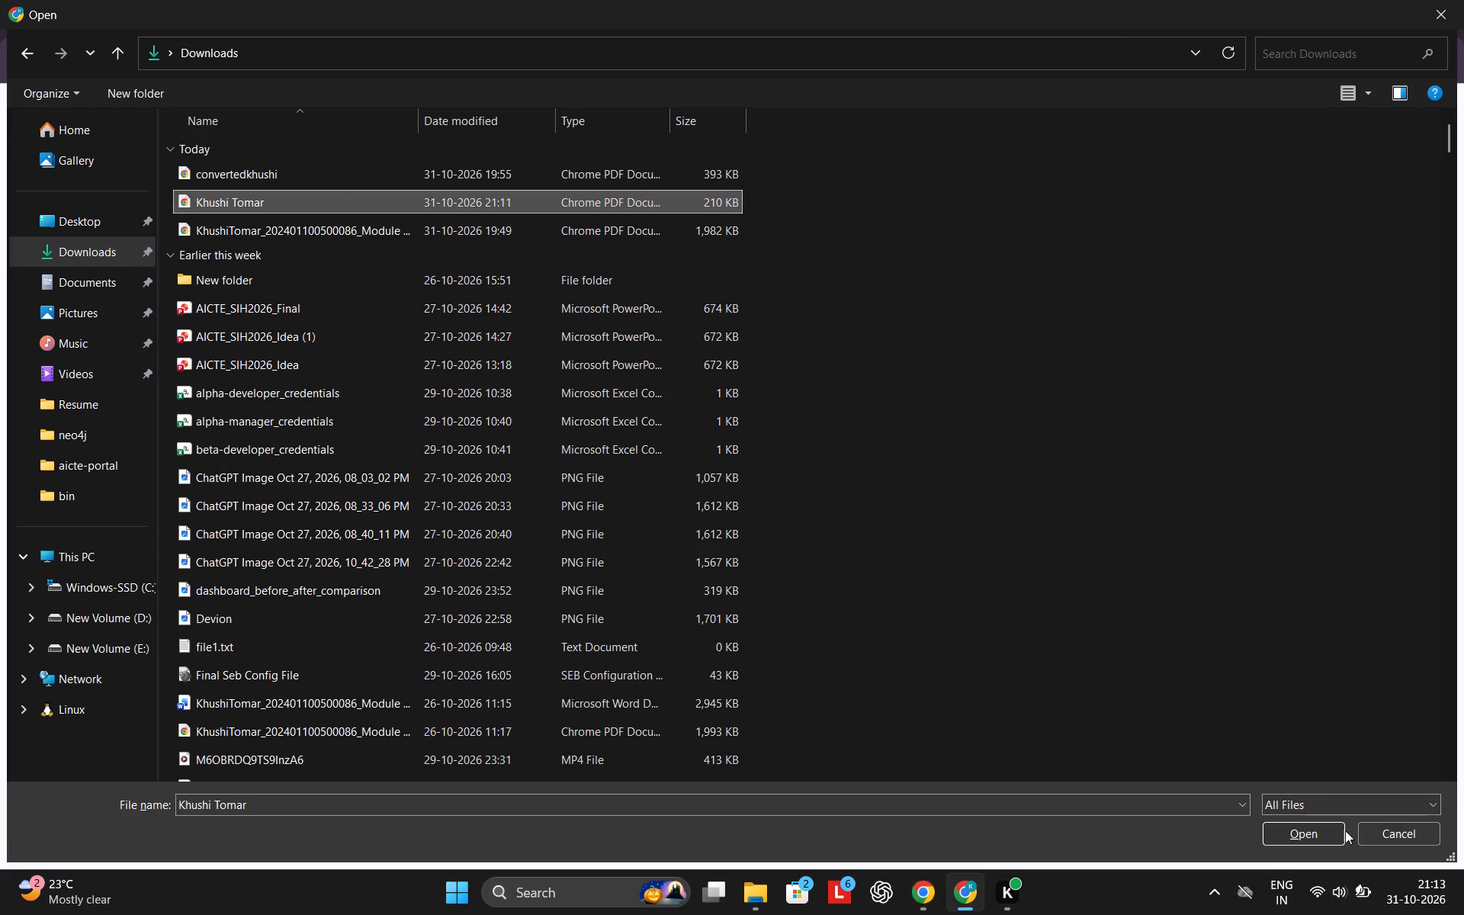
pyautogui.click(1306, 833)
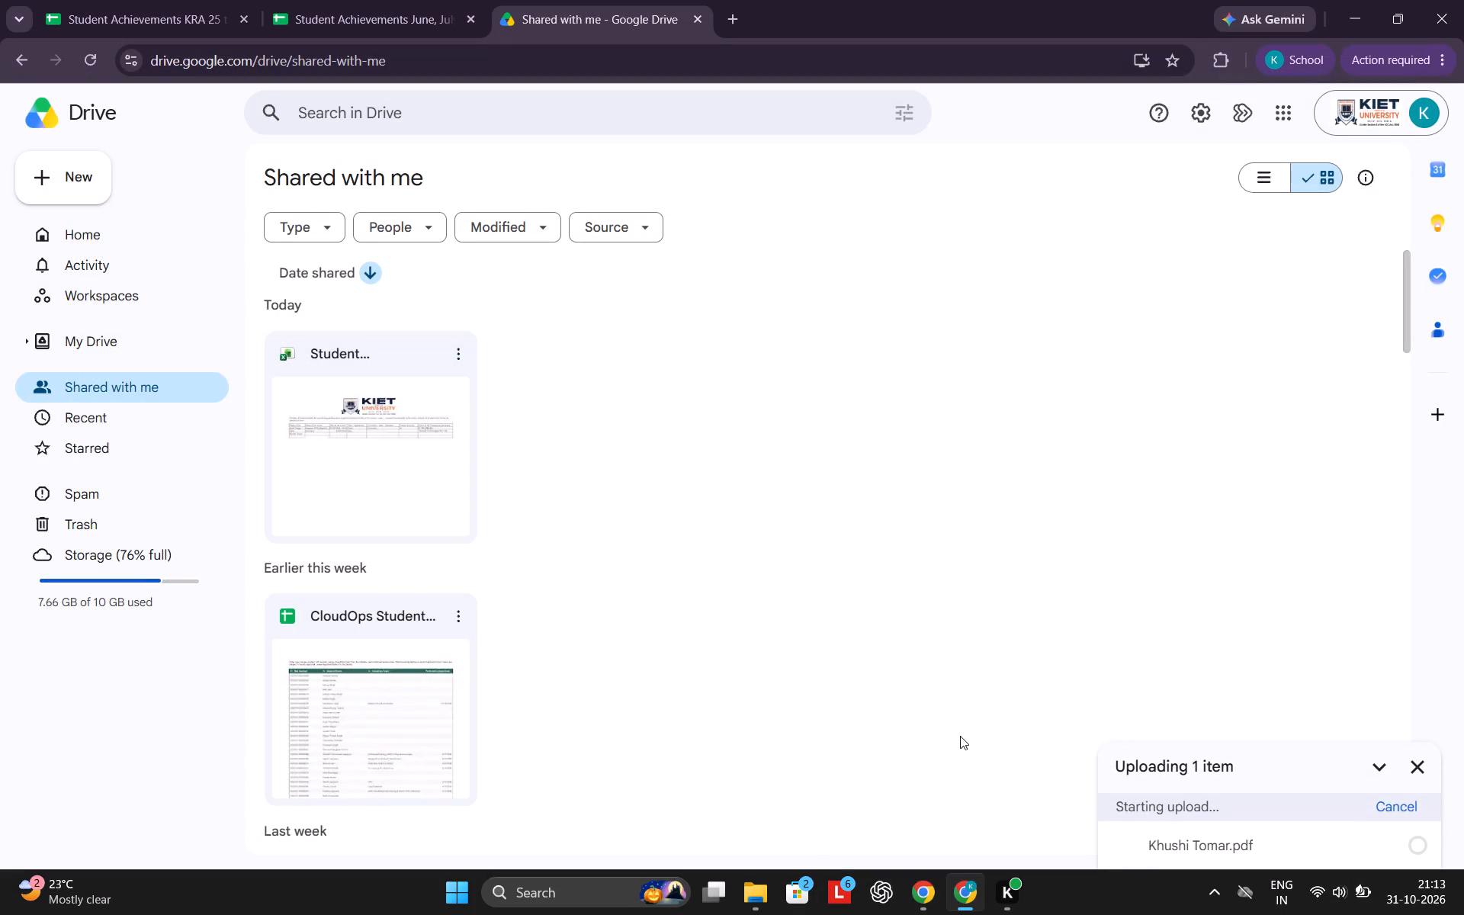
# View the uploaded Flipkart GRiD 8.0 certificate in Drive, reopening it from the recent files.
pyautogui.click(1173, 847)
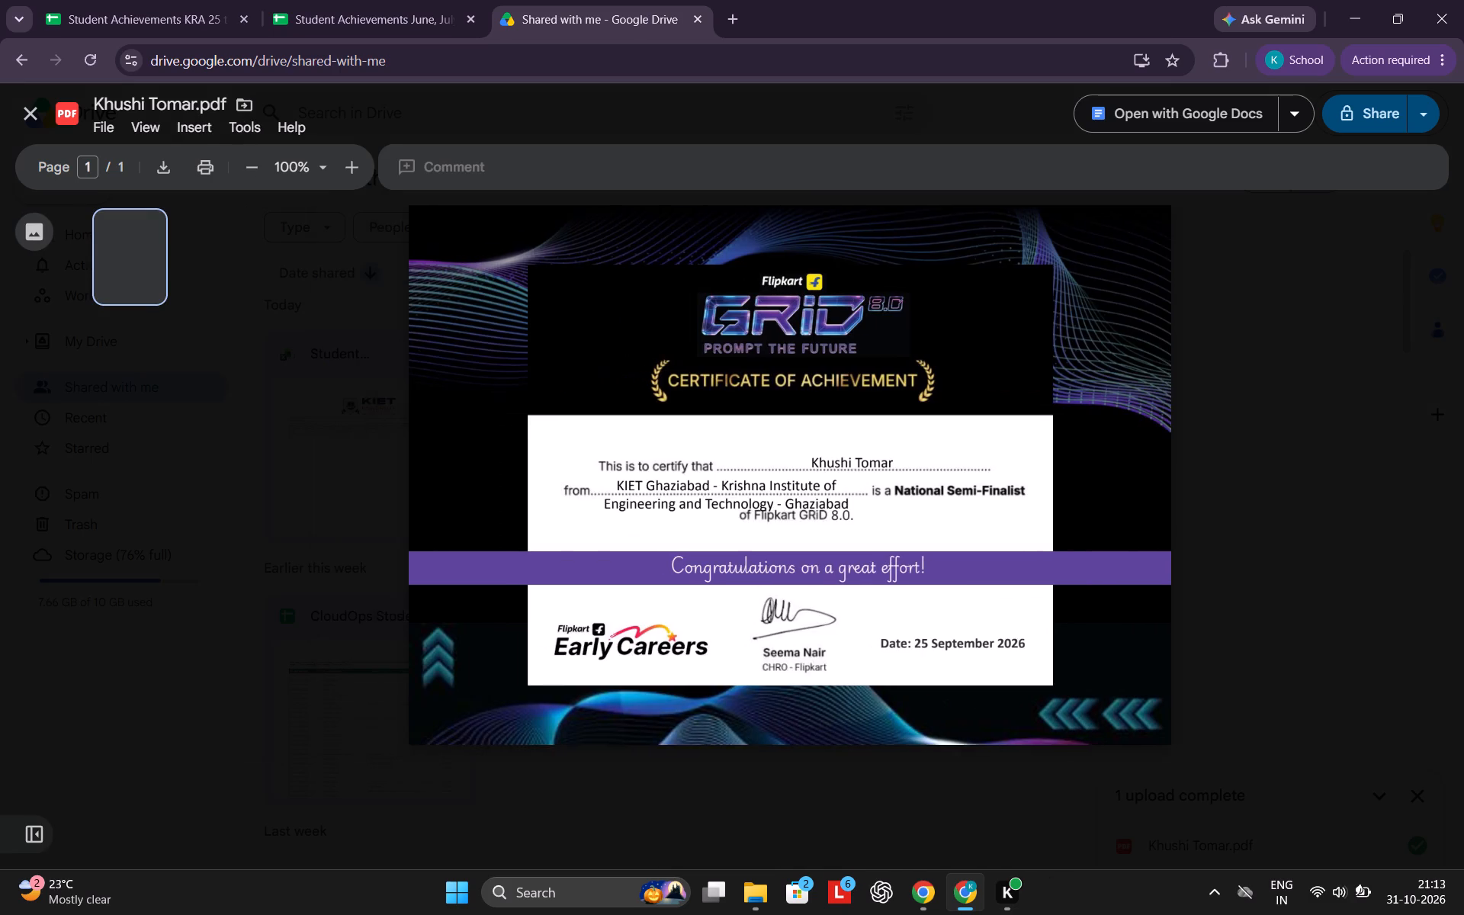
pyautogui.click(33, 116)
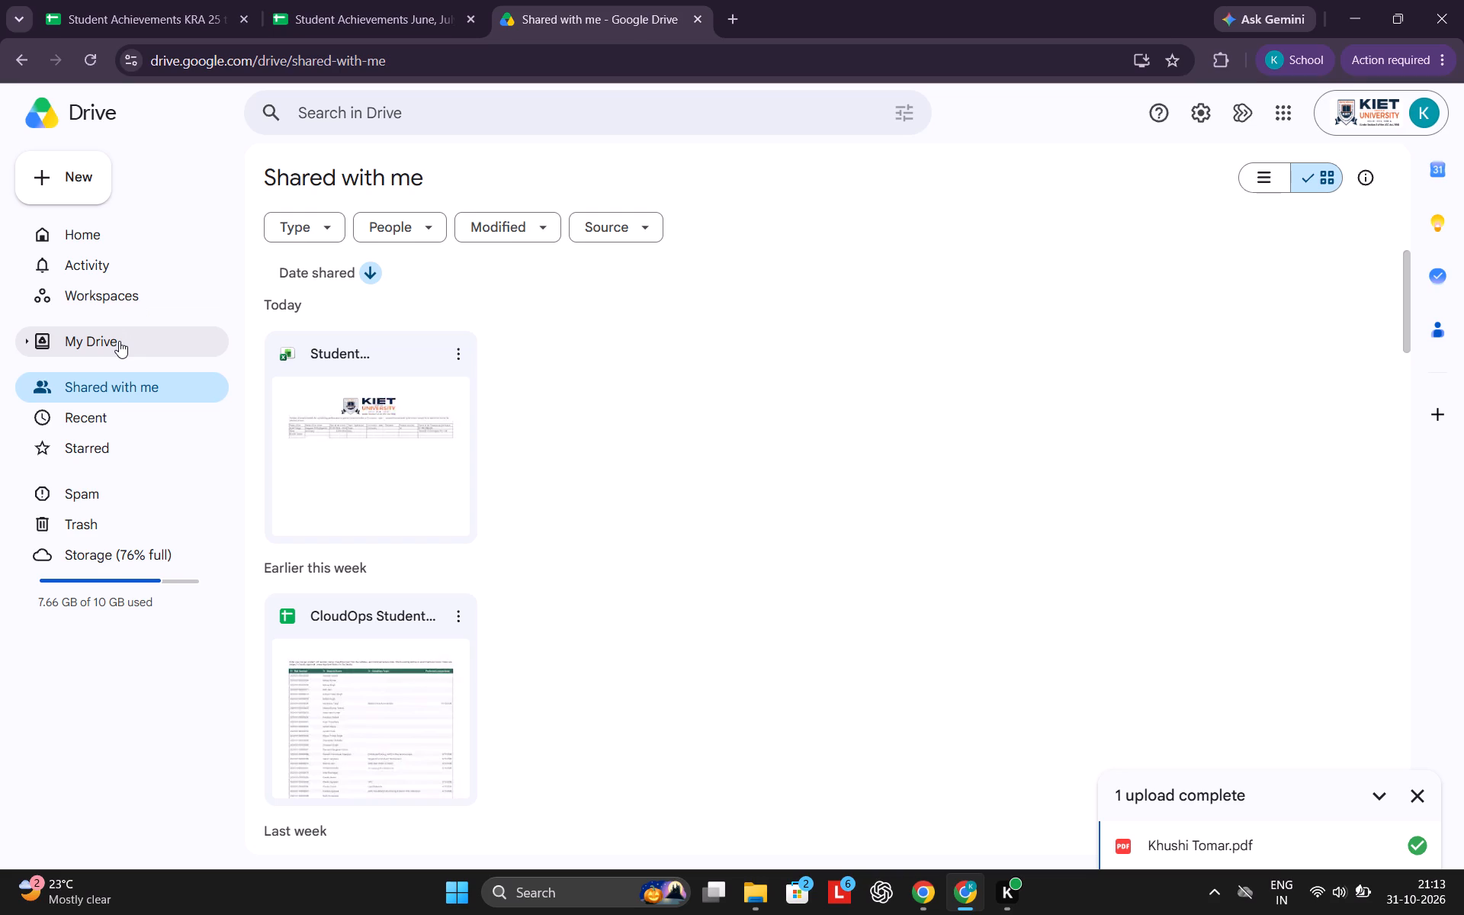
pyautogui.doubleClick(118, 416)
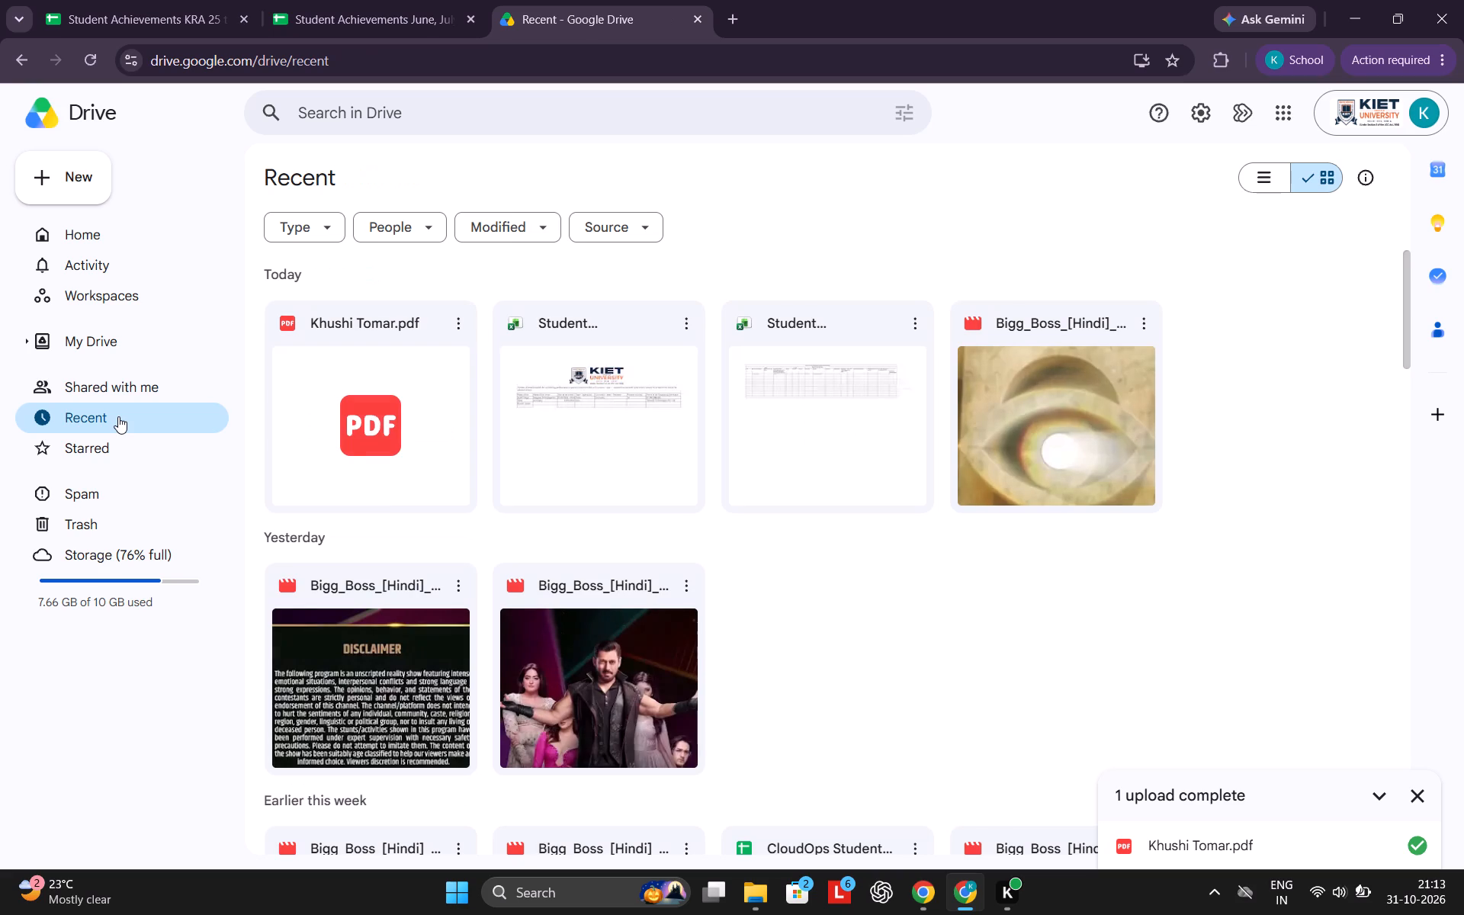
pyautogui.doubleClick(387, 441)
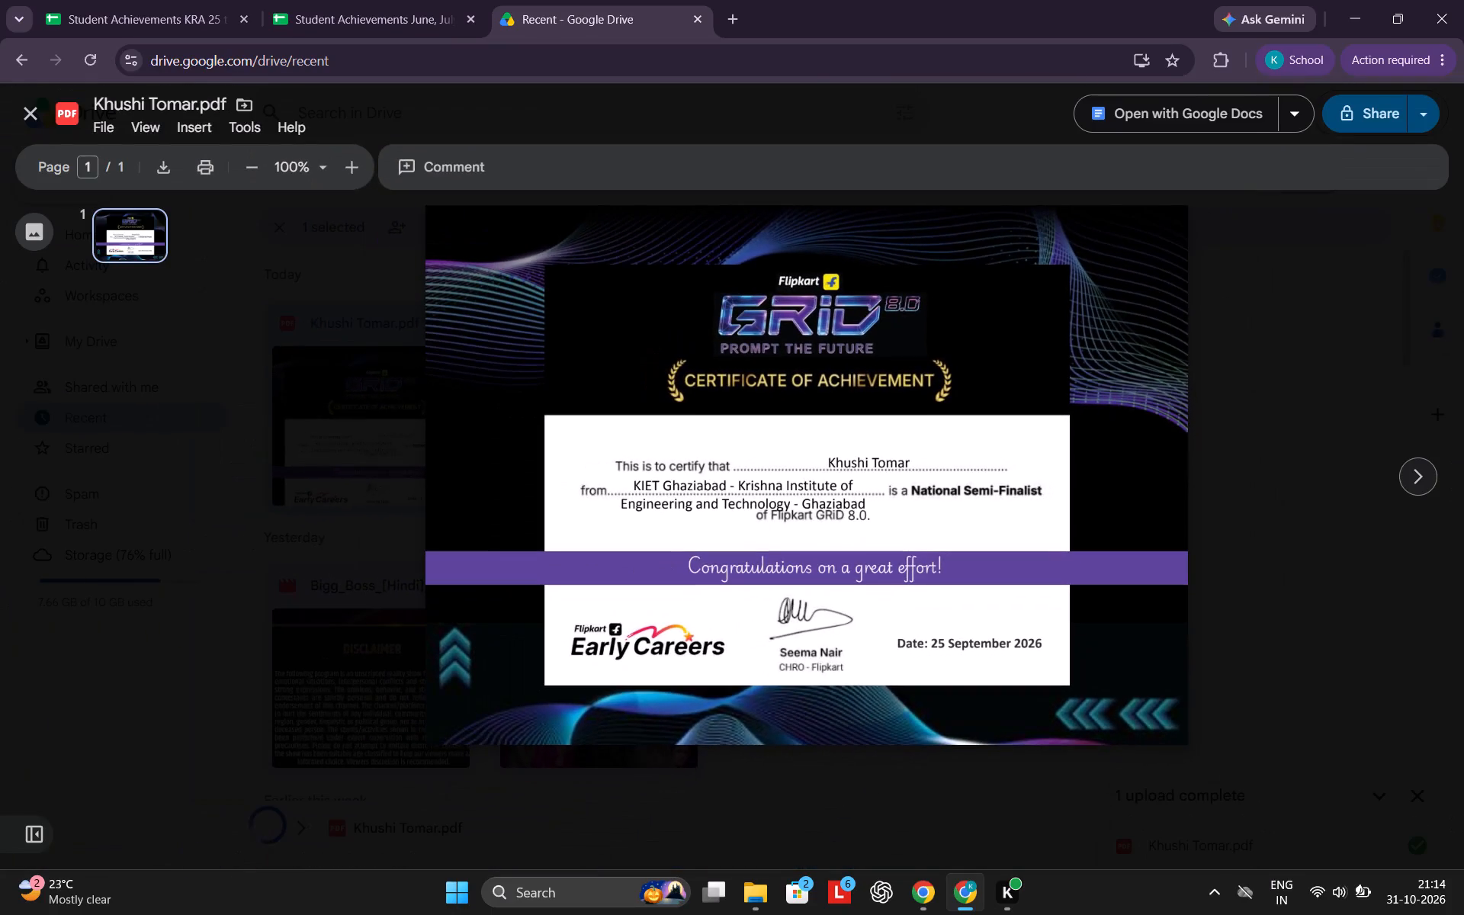
# Search Google Images for "flipkart grid 8.0 certificate" in a new tab.
pyautogui.click(737, 19)
pyautogui.press('l')
pyautogui.press('BackSpace')
pyautogui.press('BackSpace')
pyautogui.write('flipl')
pyautogui.press('BackSpace')
pyautogui.press('a')
pyautogui.press('BackSpace')
pyautogui.write('kart')
pyautogui.press('space')
pyautogui.press('8')
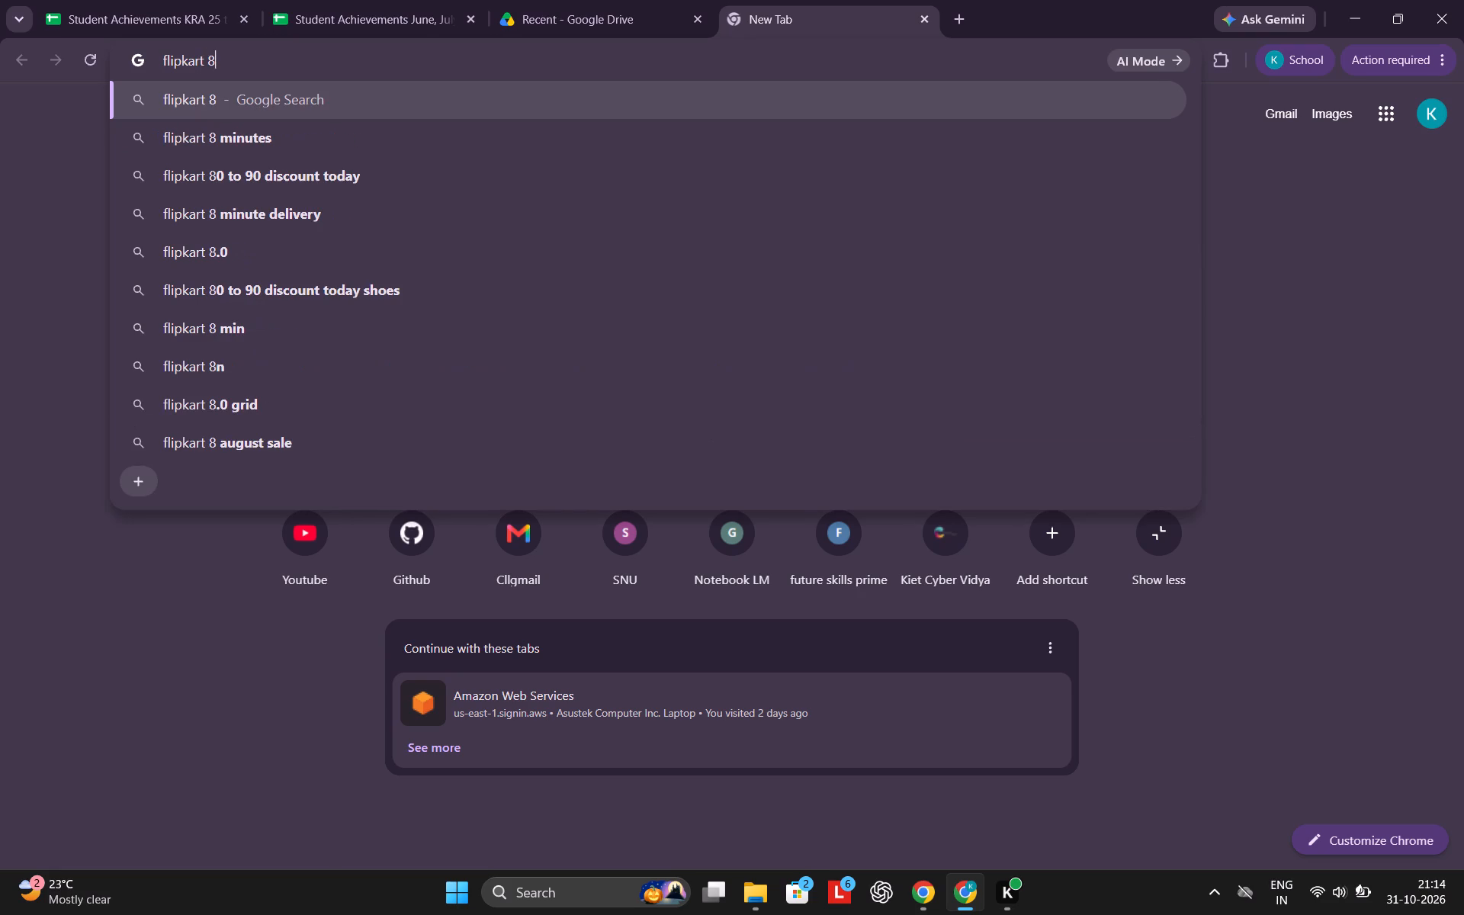
pyautogui.write('.0')
pyautogui.press('space')
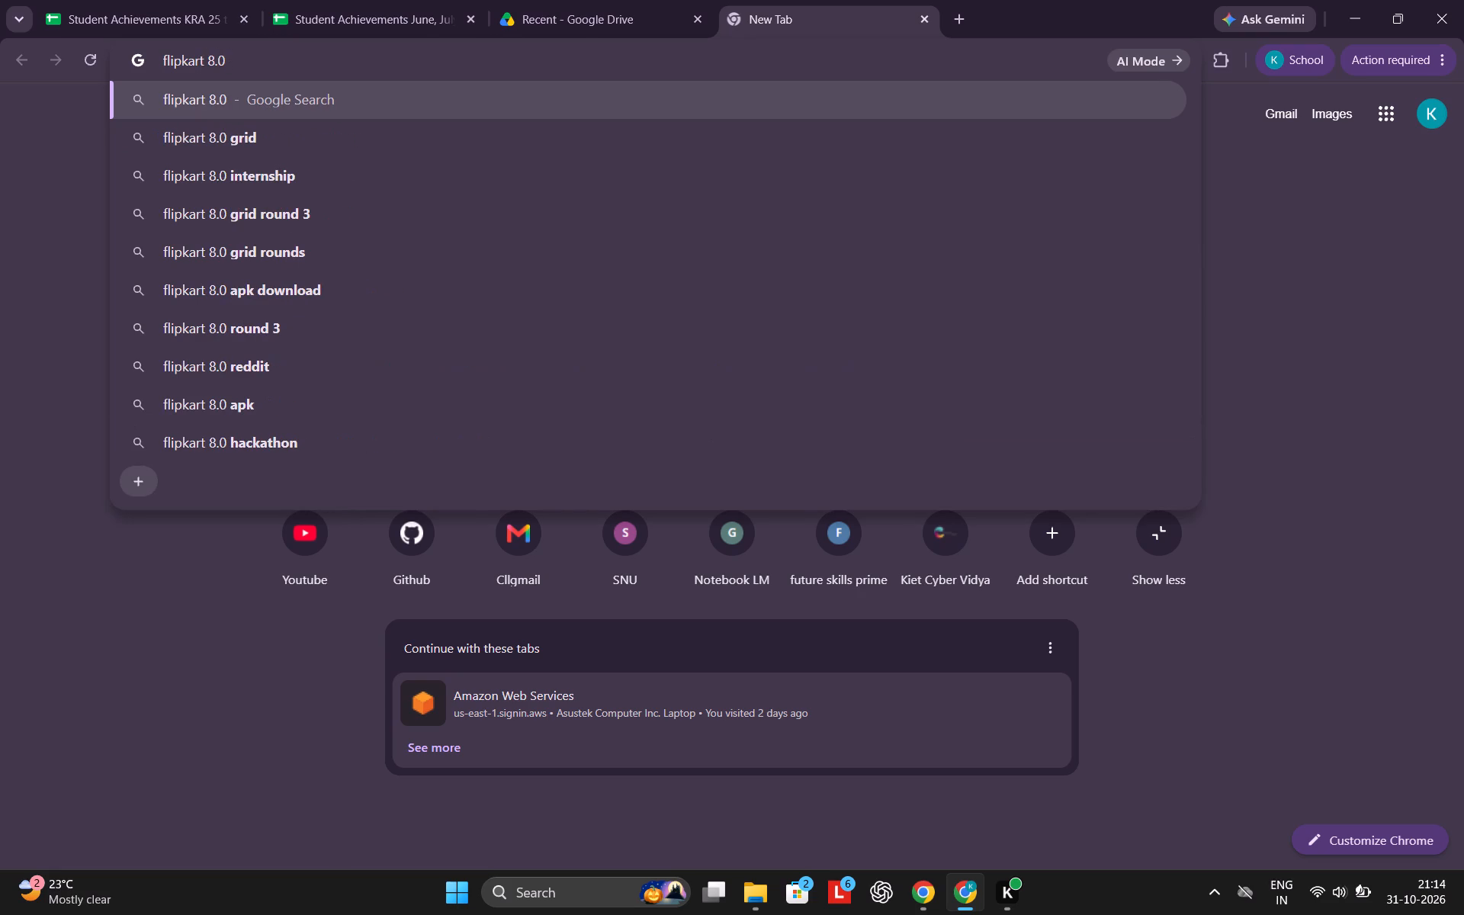
pyautogui.write('cert')
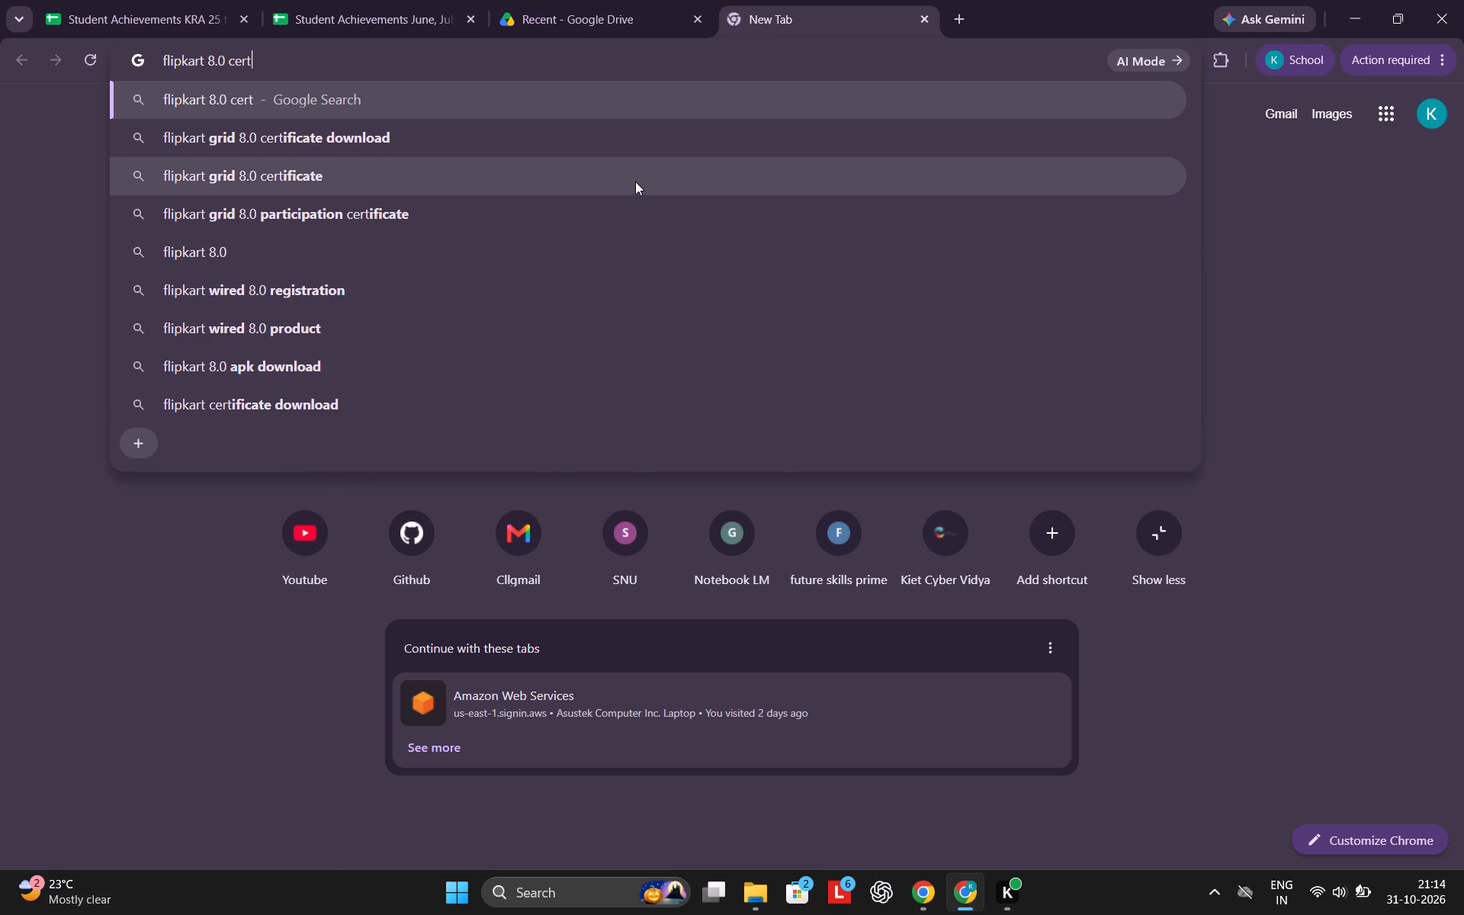
pyautogui.click(635, 181)
pyautogui.click(345, 192)
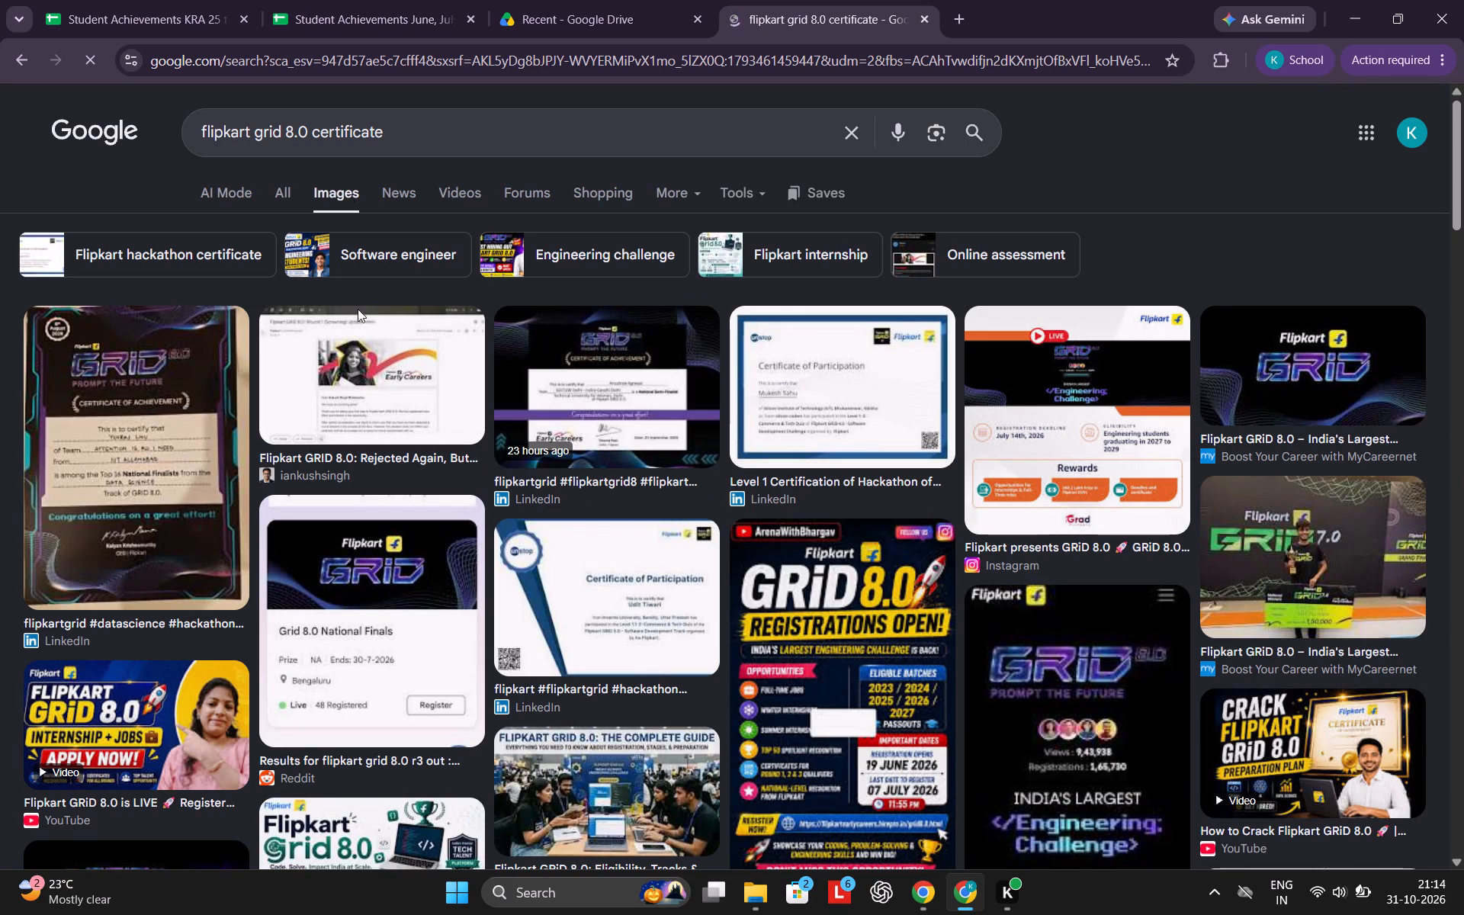
# Open the LinkedIn post showing another participant's National Semi-Finalist certificate and examine its text and certificate image.
pyautogui.scroll(1, 178, 427)
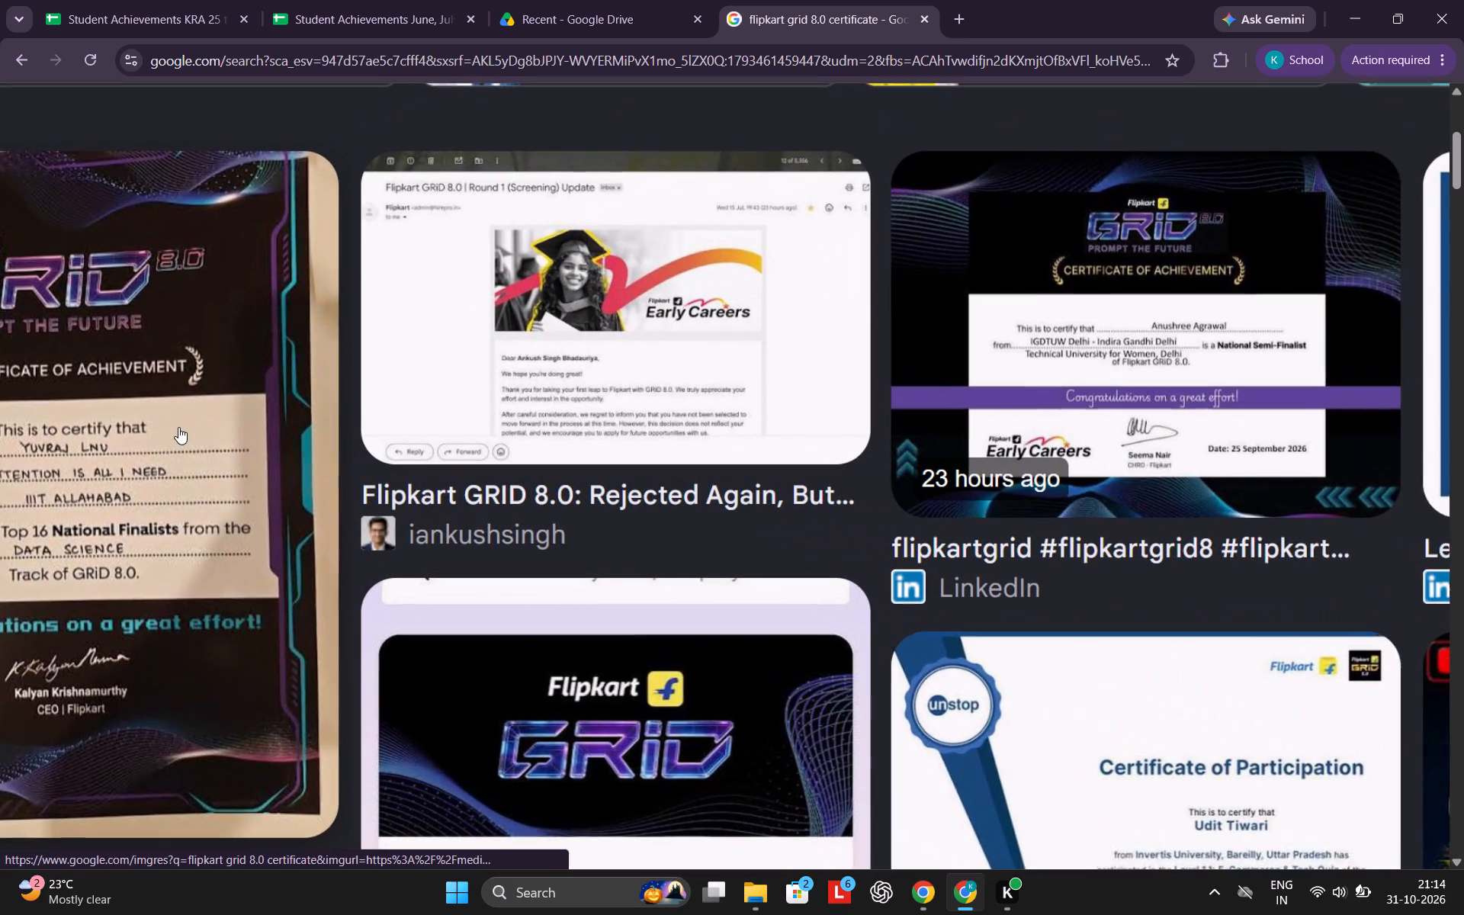
pyautogui.hscroll(1, 178, 427)
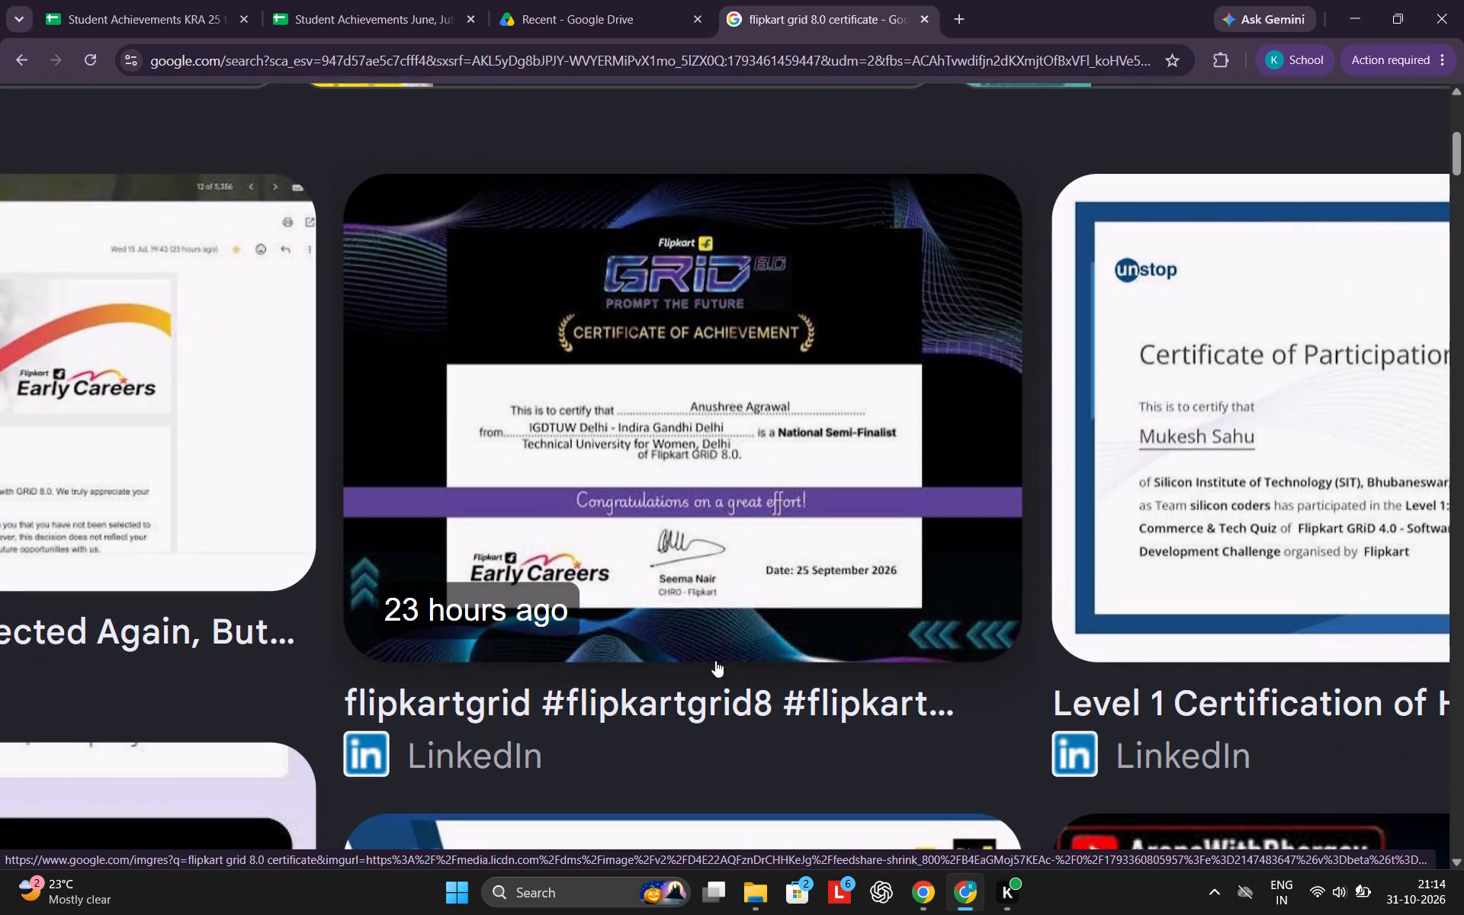
pyautogui.click(612, 706)
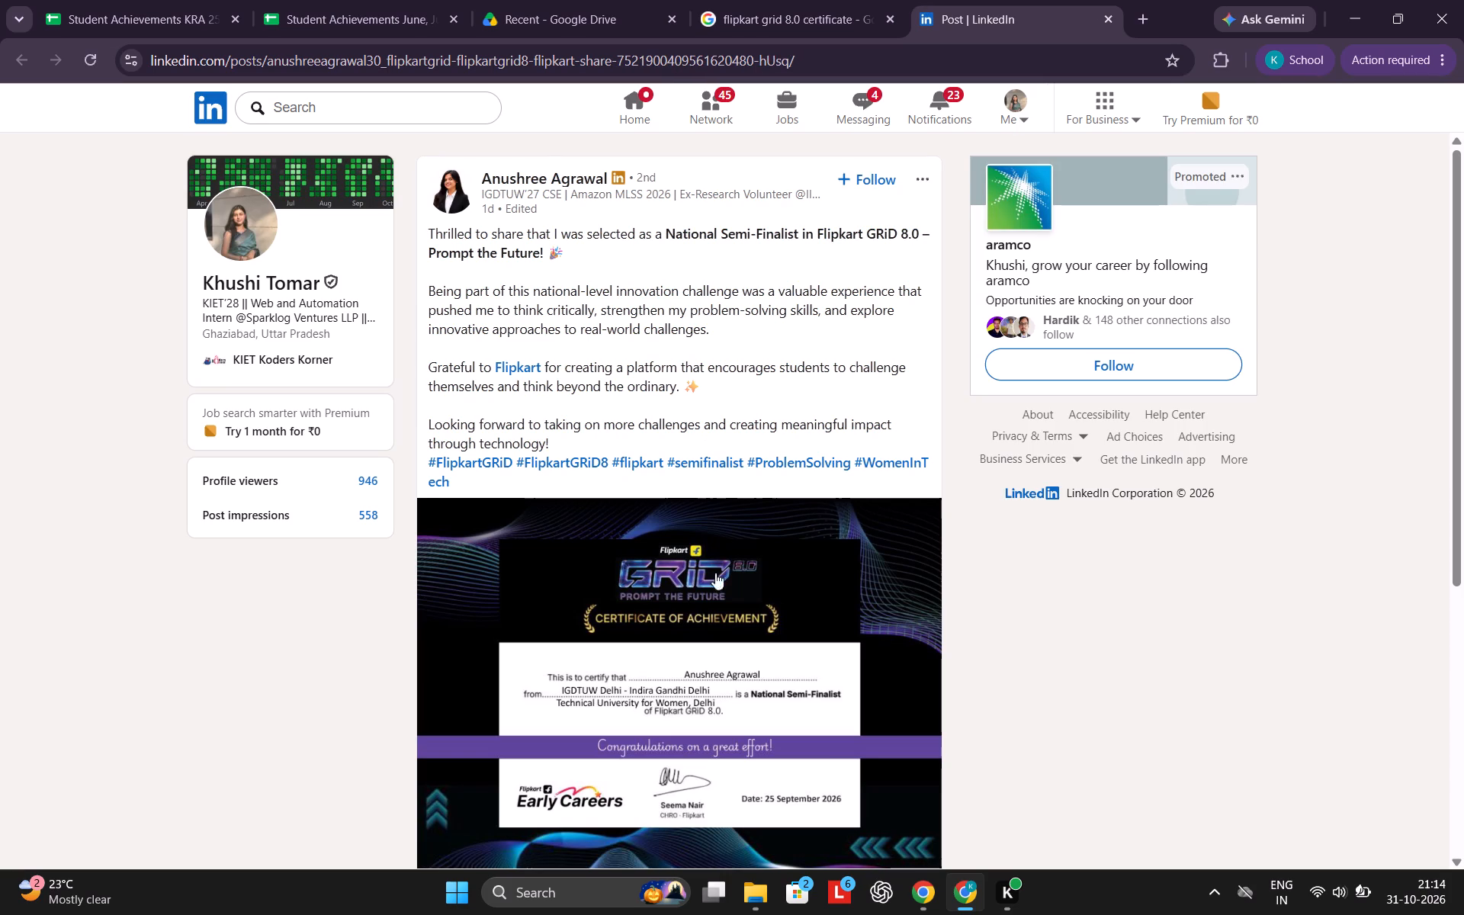
pyautogui.scroll(-3, 712, 637)
pyautogui.hscroll(1, 712, 637)
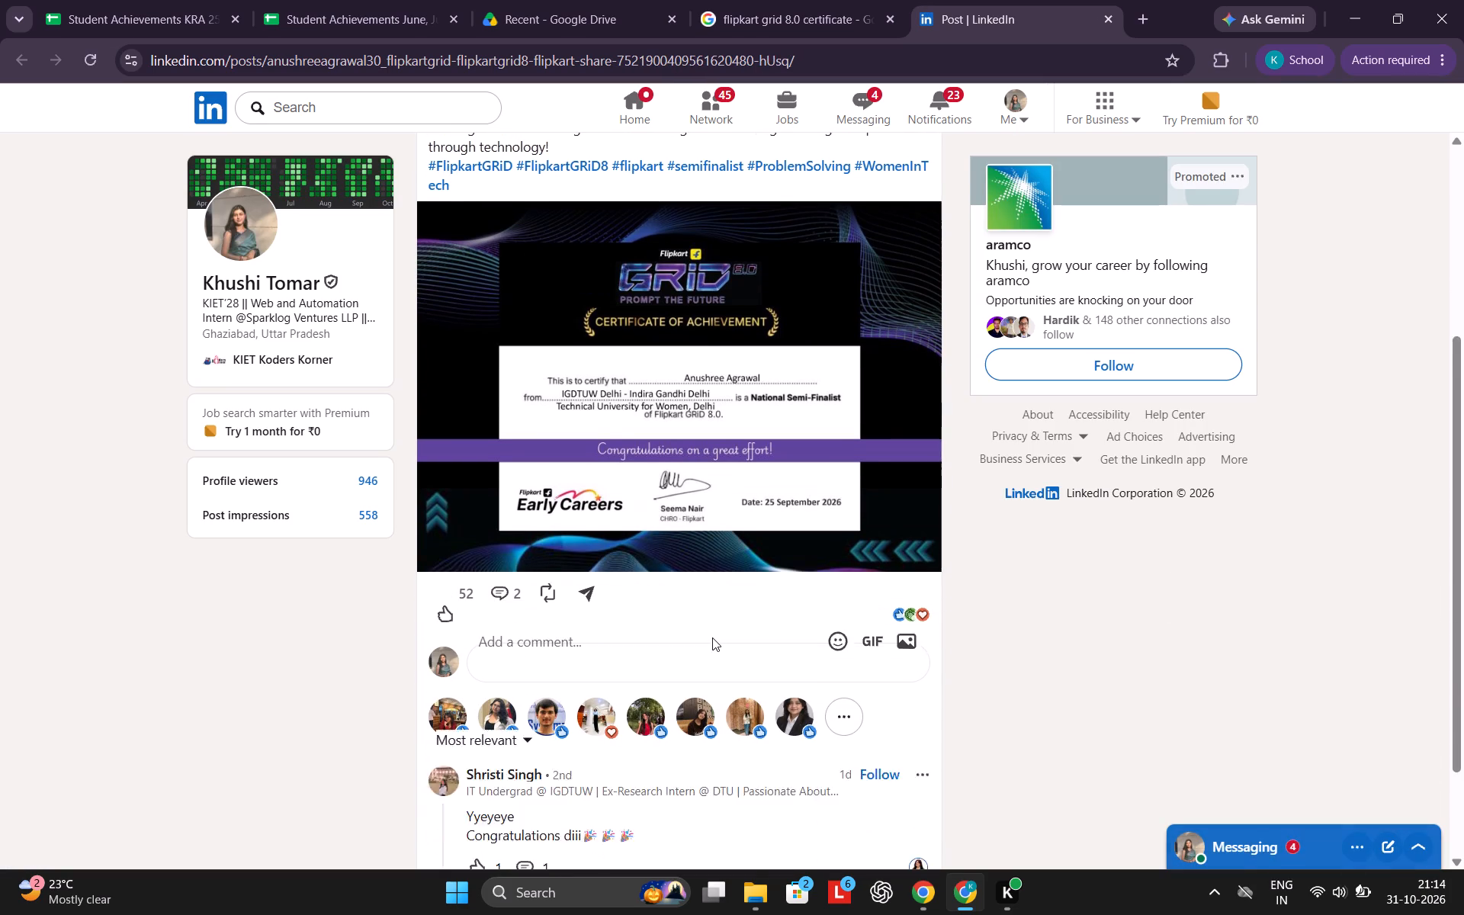
pyautogui.hscroll(2, 712, 637)
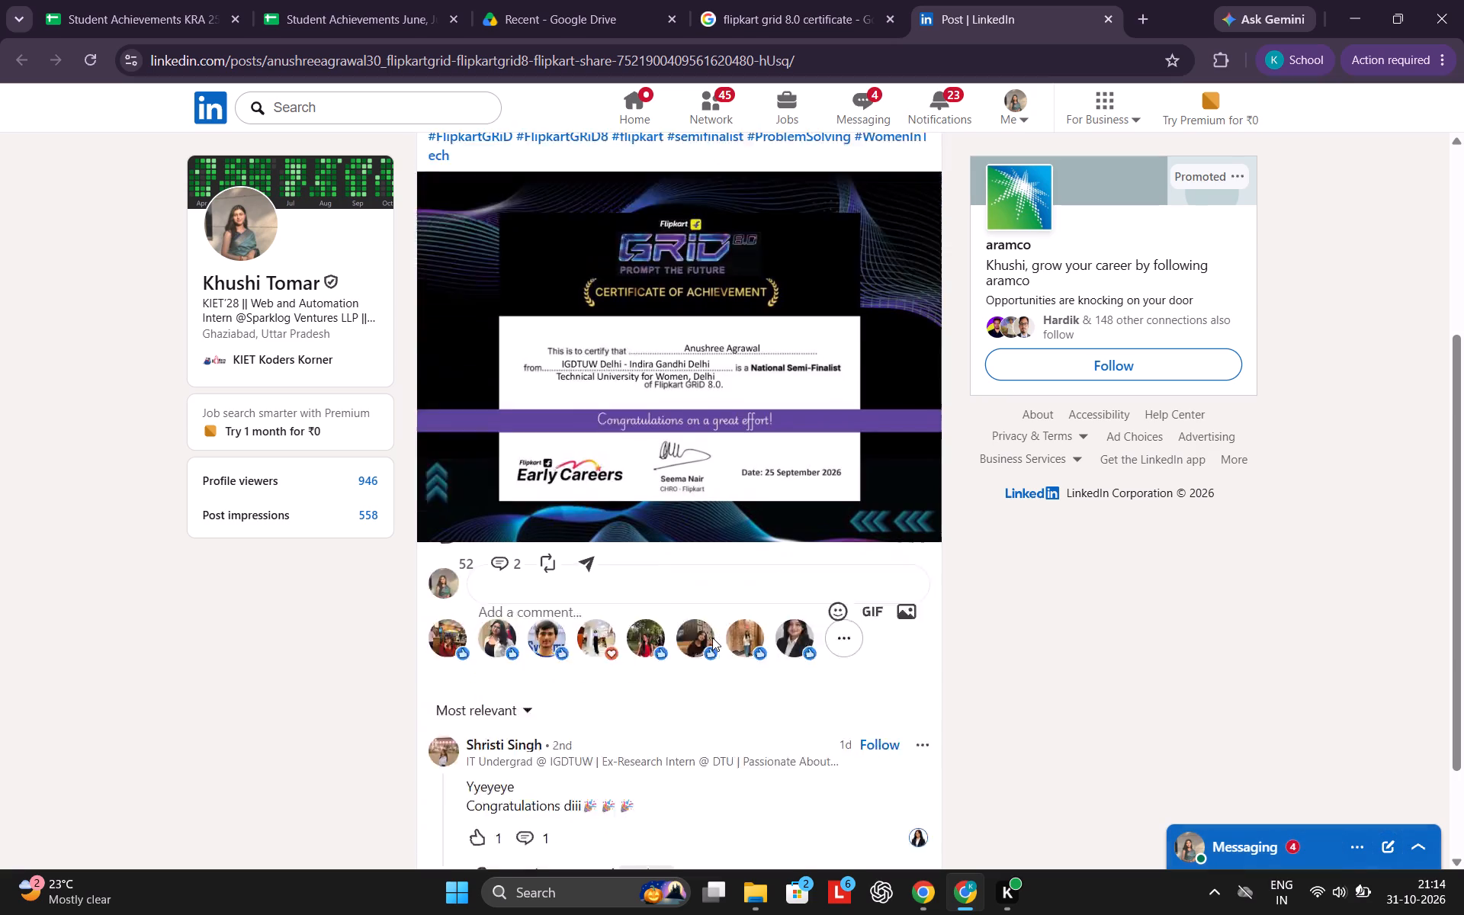
# Review the LinkedIn post's wording about the Flipkart GRiD 8.0 achievement, and view the own certificate in Google Drive again.
pyautogui.hscroll(1, 712, 637)
pyautogui.scroll(4, 728, 608)
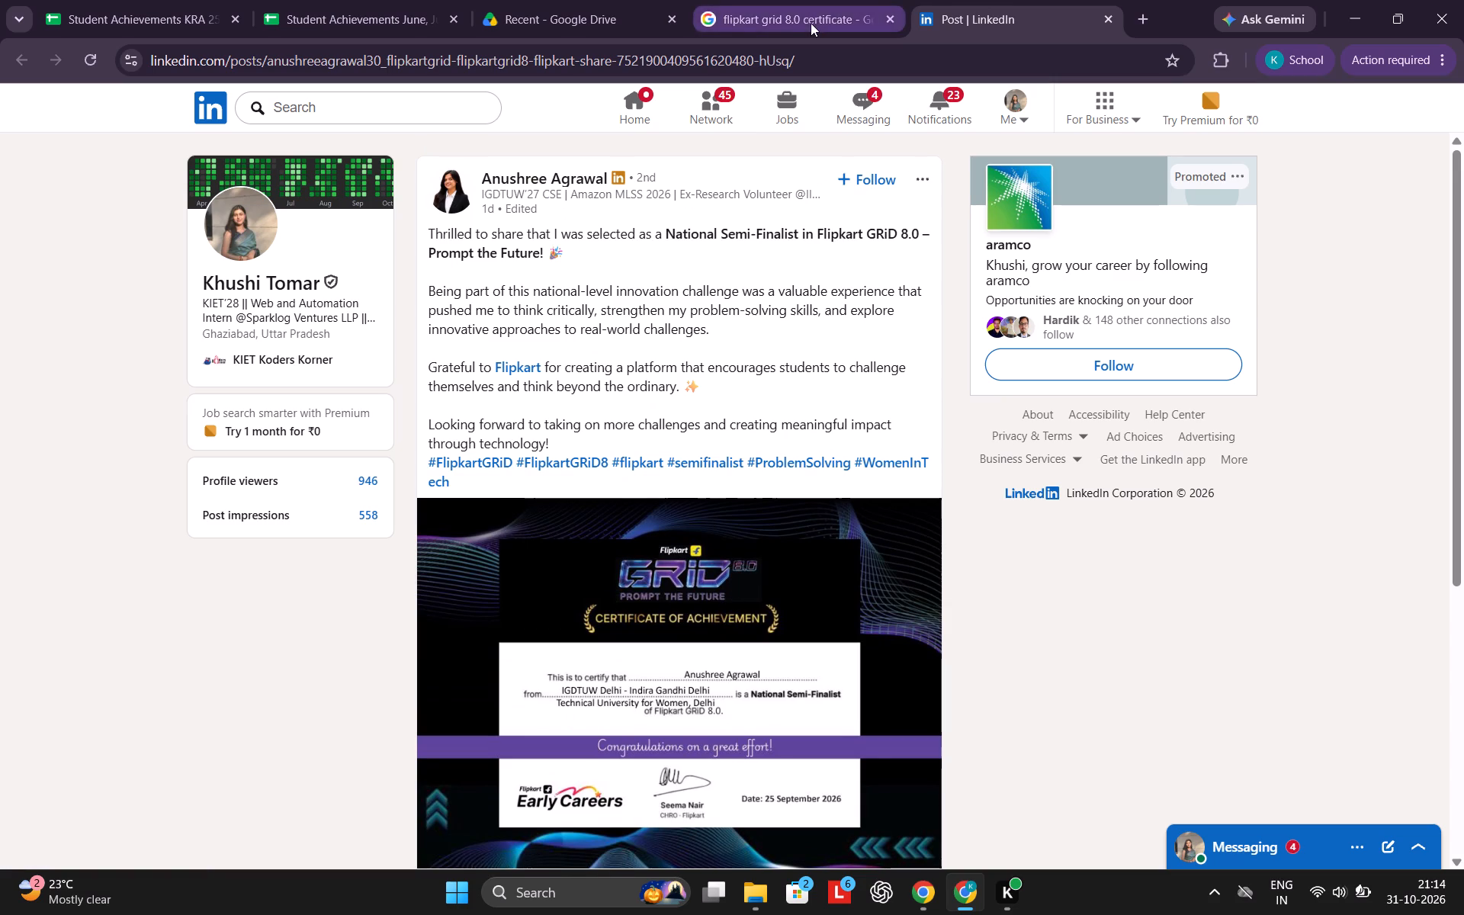
pyautogui.click(547, 0)
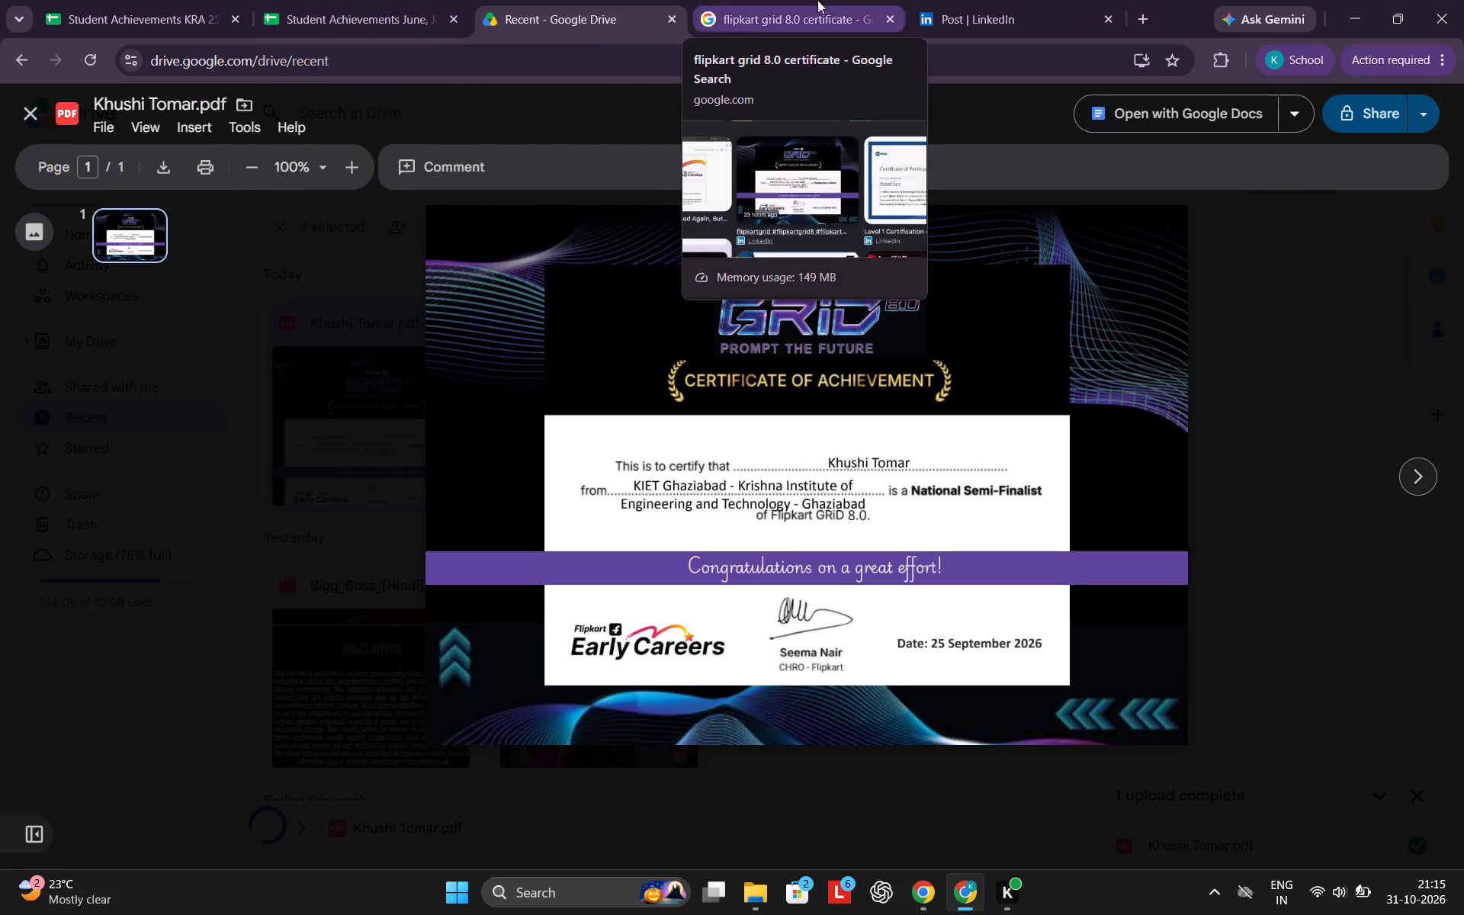
# Return to the KRA 25 to 30 template and select the empty event name cell B6 on the A11B Extra Curricular sheet.
pyautogui.click(335, 2)
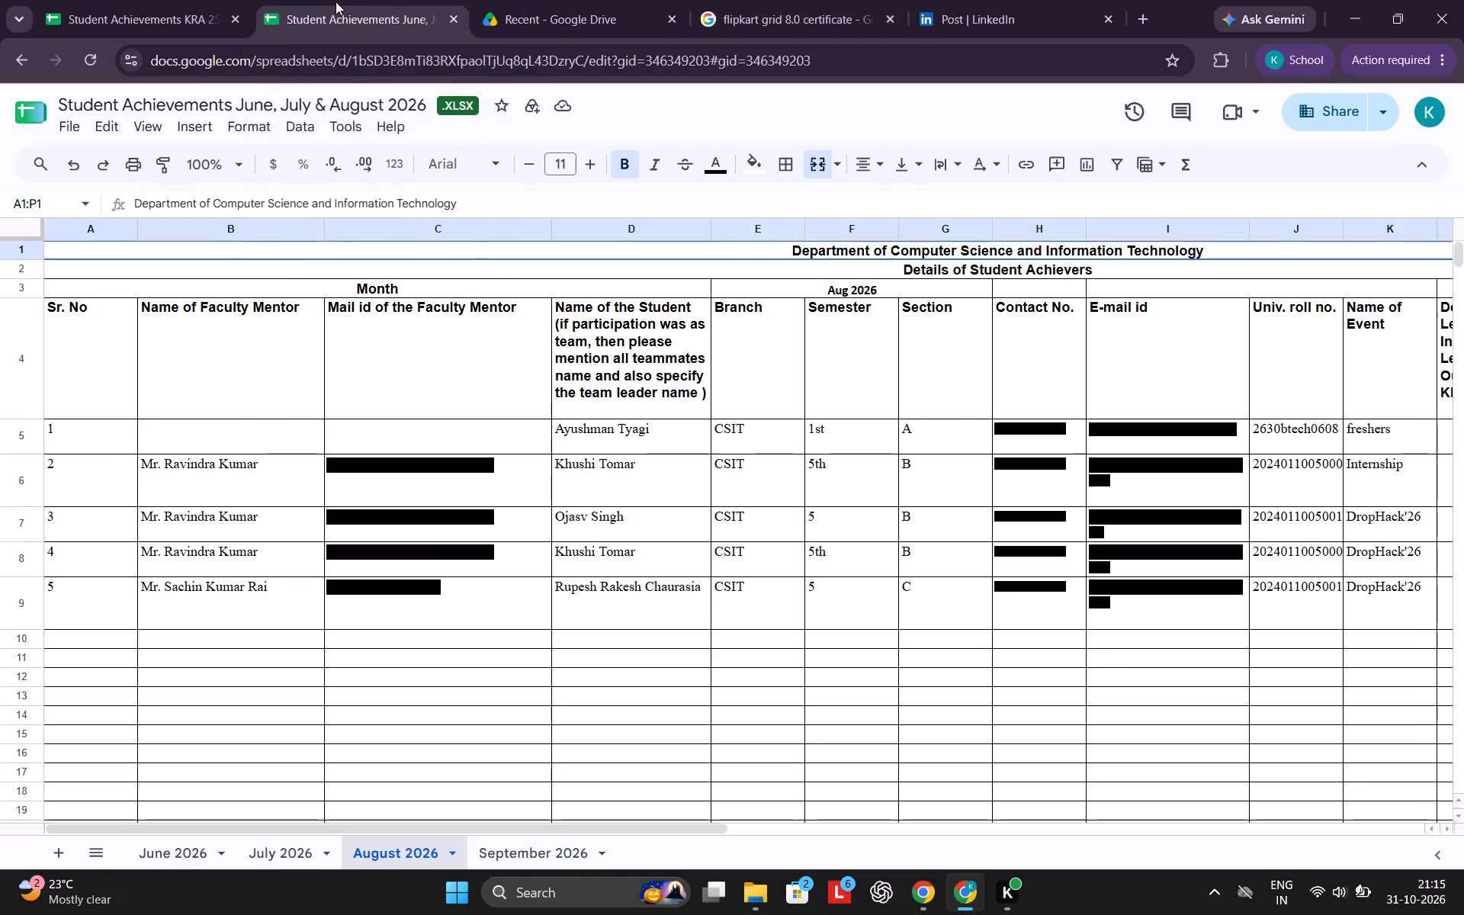
pyautogui.click(168, 0)
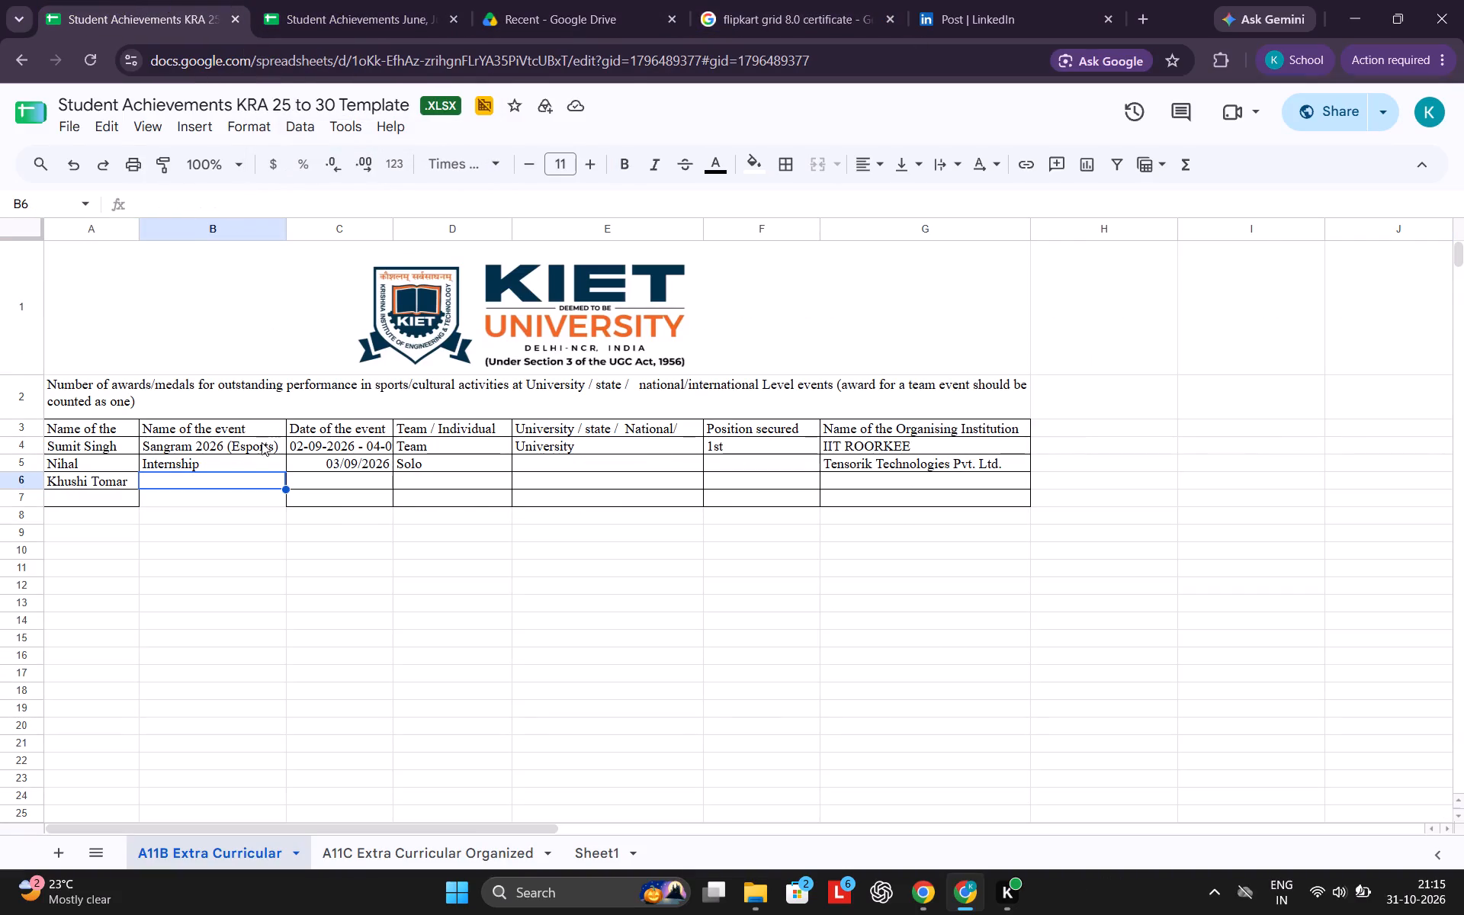
pyautogui.click(204, 478)
# Switch to the other Chrome window that has the GRiD 8.0 semi-finale email open.
pyautogui.hotkey('alt', 'Tab')
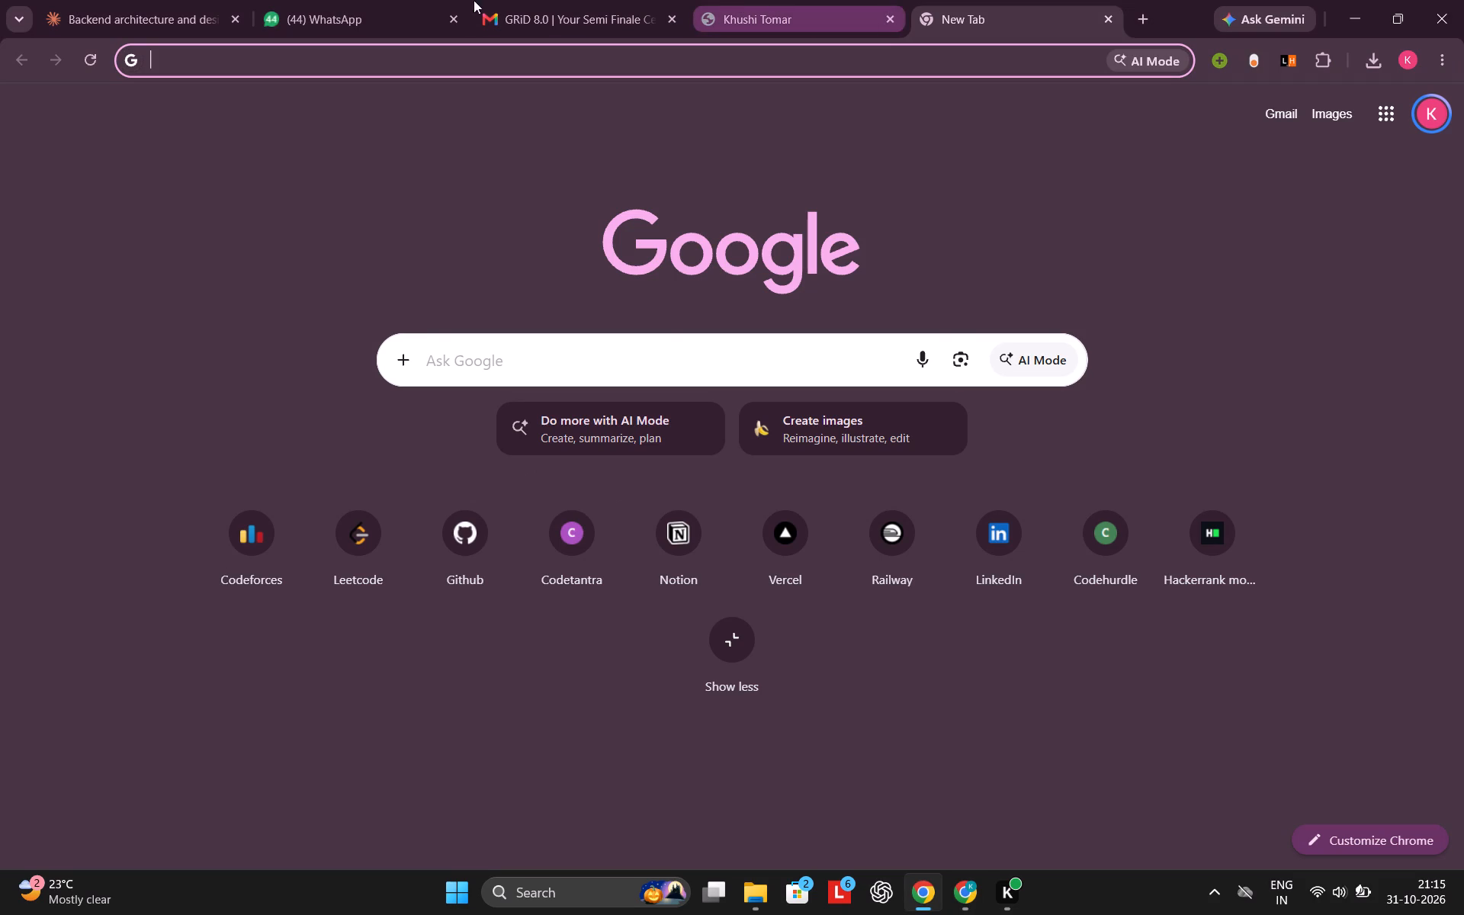
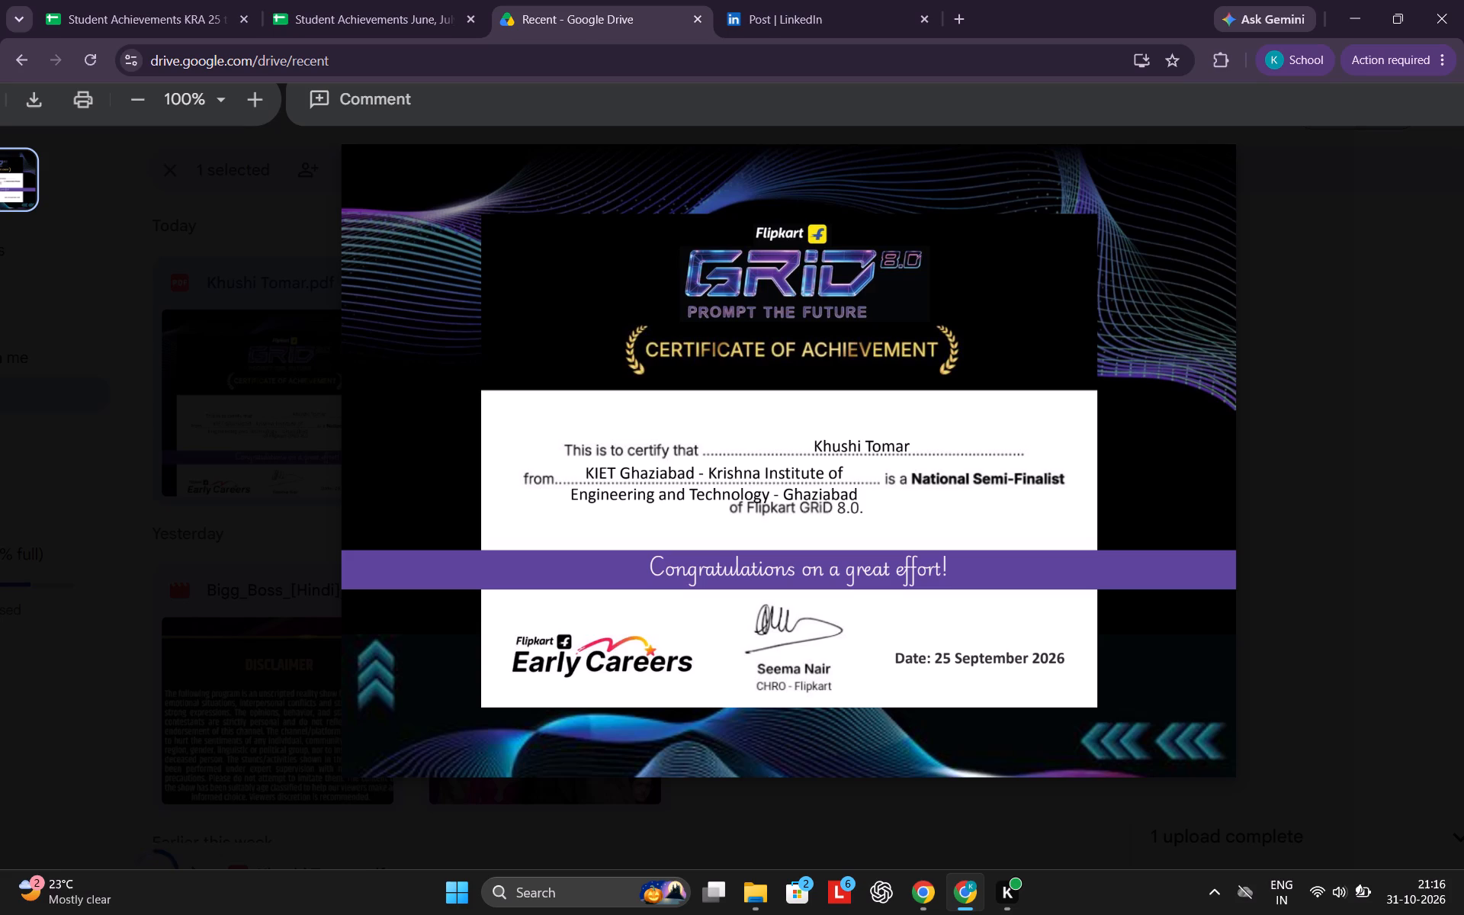
# Copy "National Semi-Finalist in Flipkart GRiD 8.0" from the LinkedIn post into the event name cell B6 of the KRA template.
pyautogui.click(792, 0)
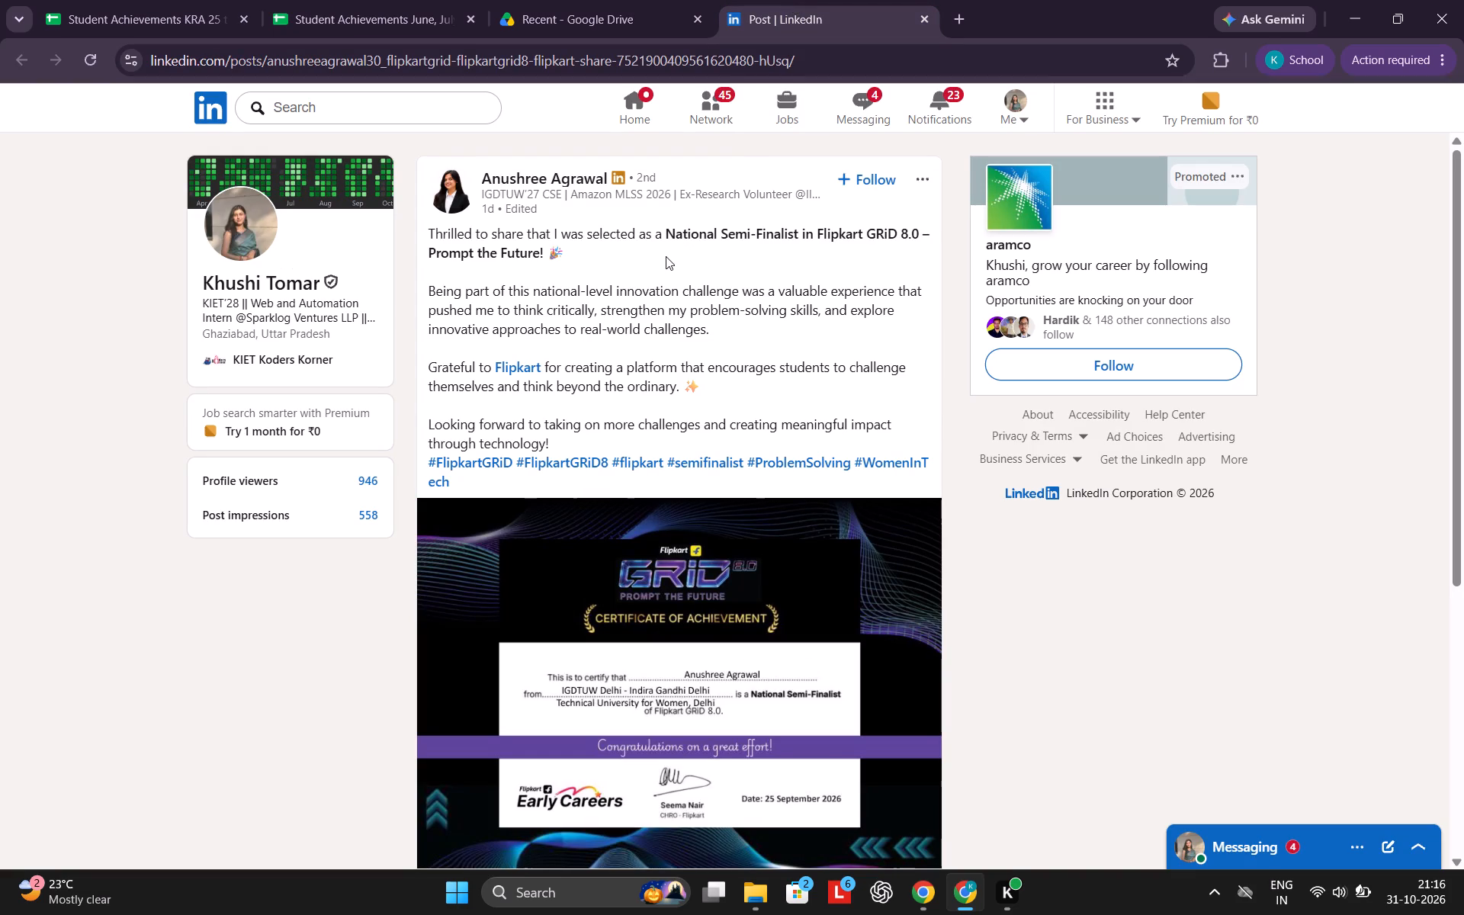
pyautogui.moveTo(666, 235); pyautogui.dragTo(913, 220)
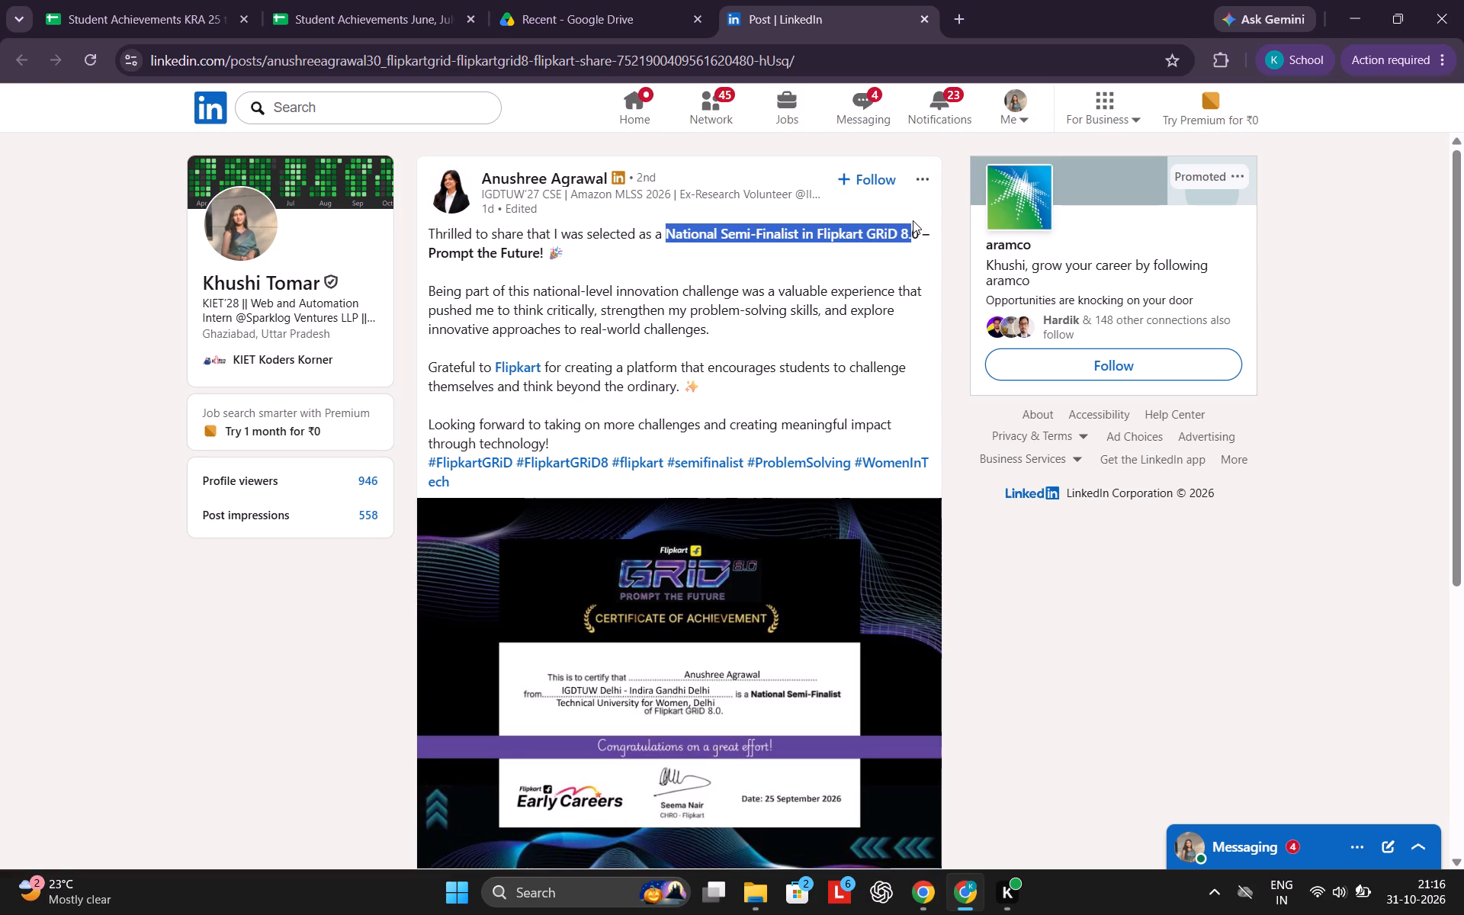
pyautogui.moveTo(913, 220); pyautogui.dragTo(917, 224)
pyautogui.hotkey('ctrl', 'c')
pyautogui.click(313, 0)
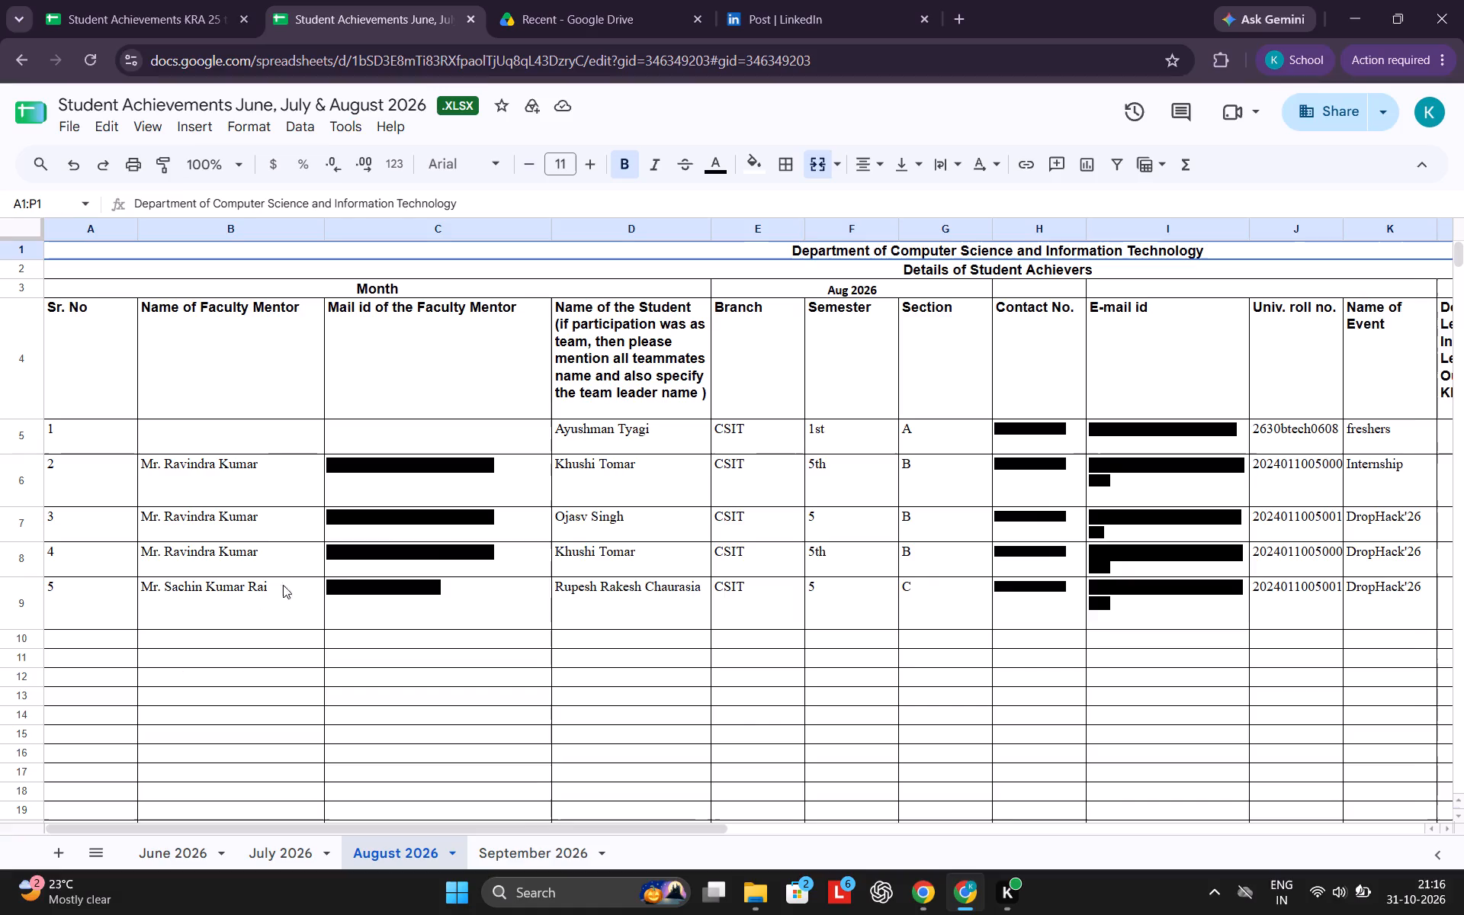
pyautogui.click(186, 0)
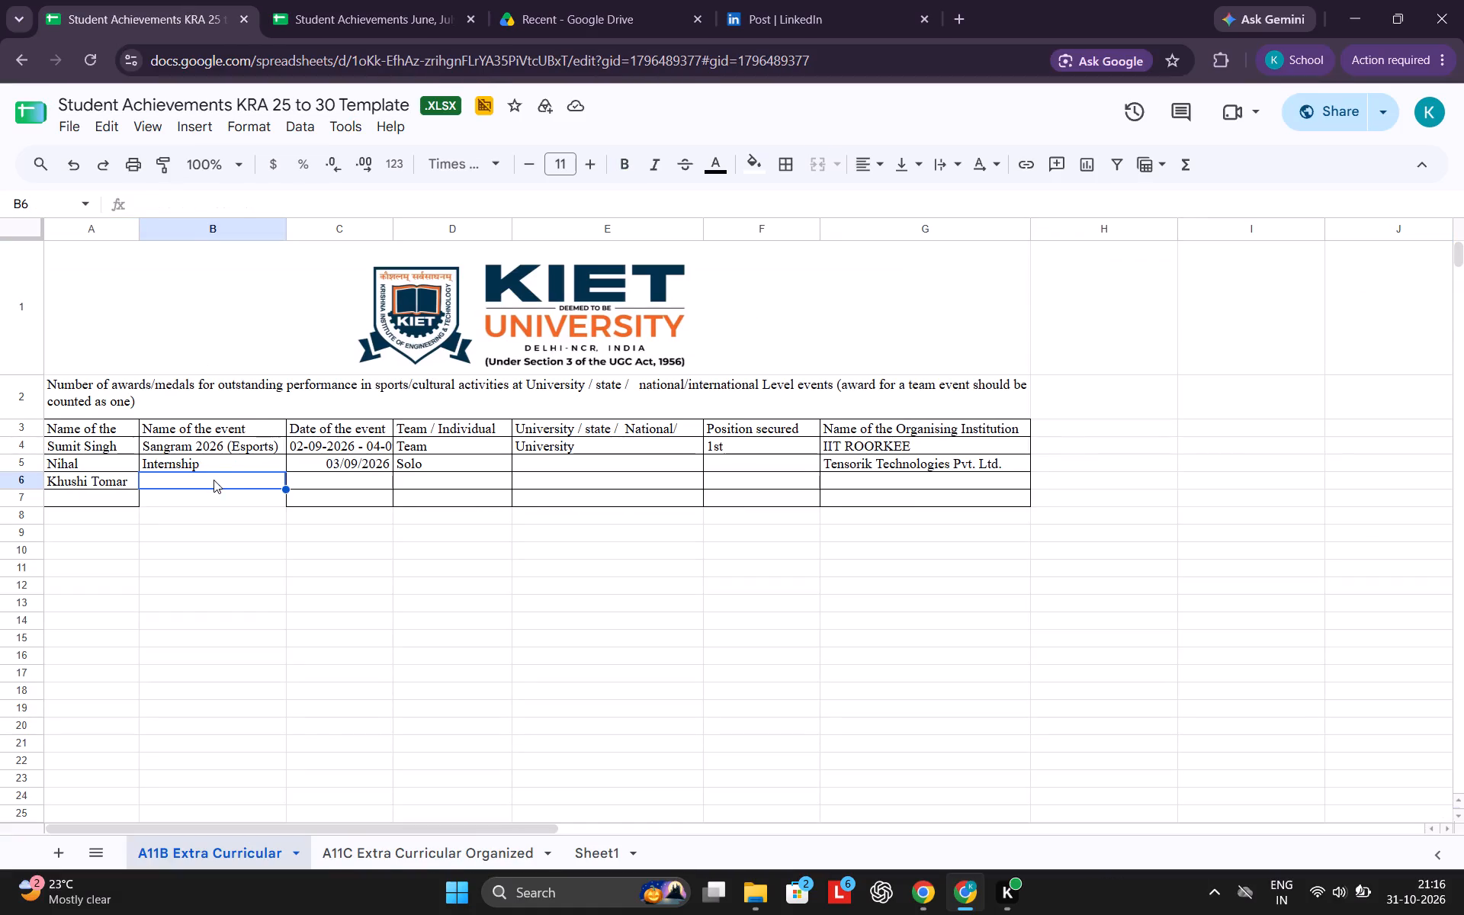
pyautogui.click(211, 483)
pyautogui.hotkey('ctrl', 'v')
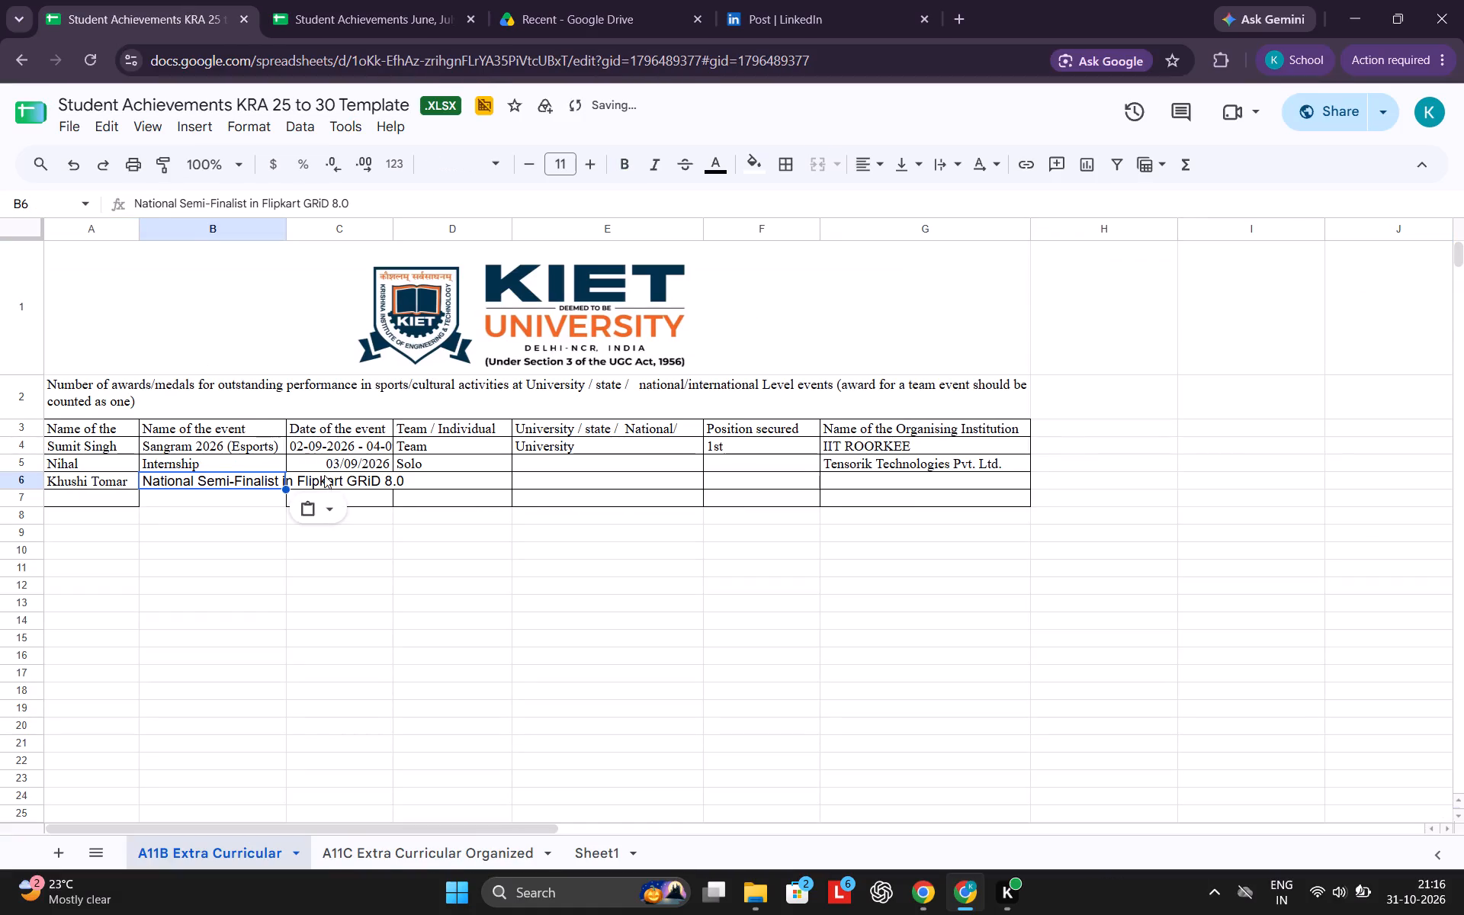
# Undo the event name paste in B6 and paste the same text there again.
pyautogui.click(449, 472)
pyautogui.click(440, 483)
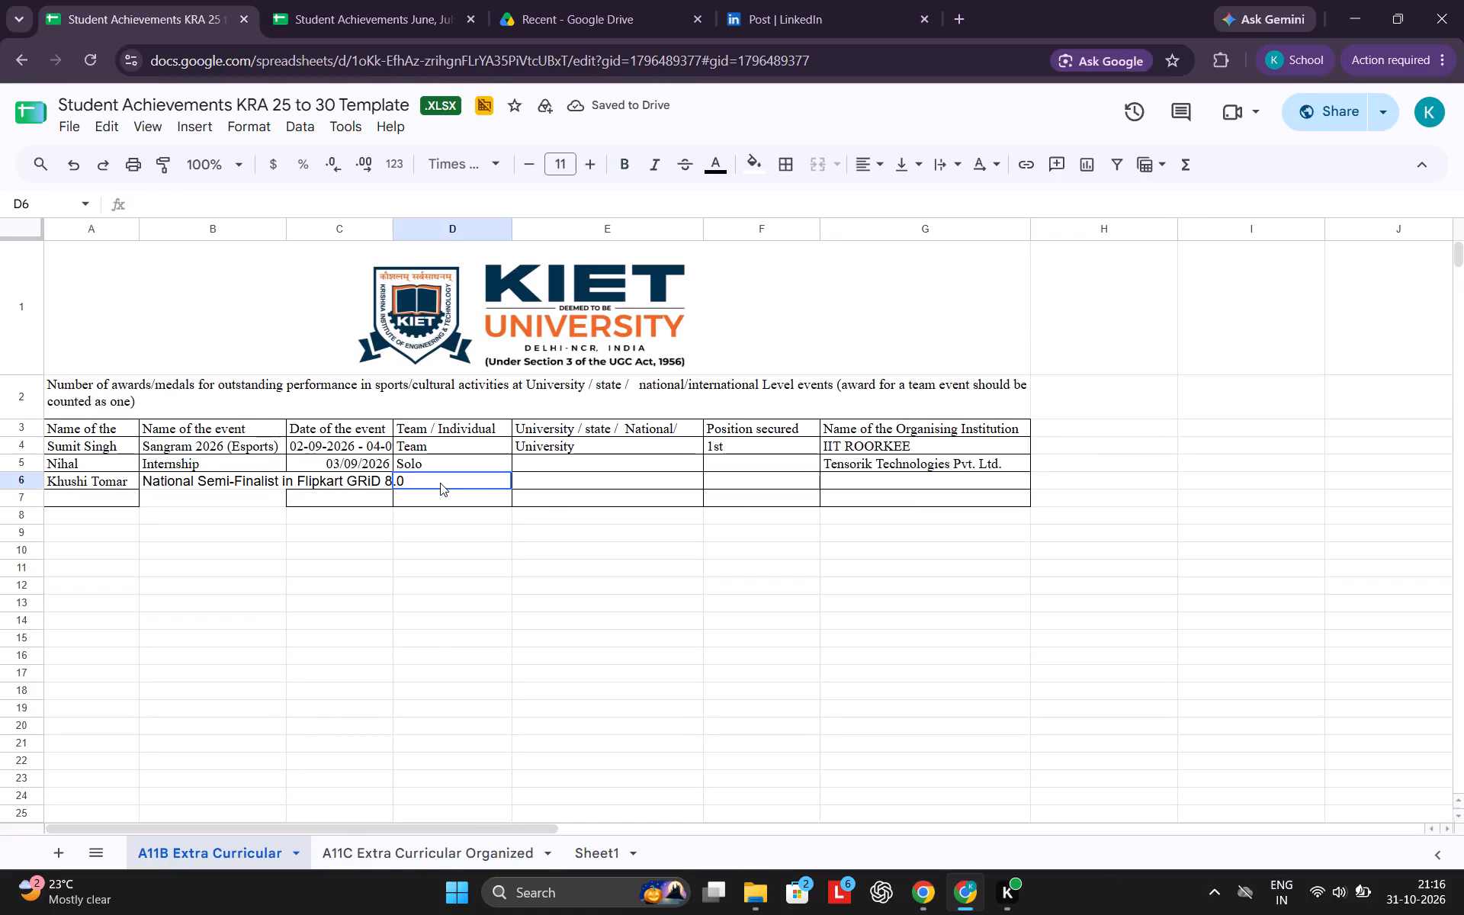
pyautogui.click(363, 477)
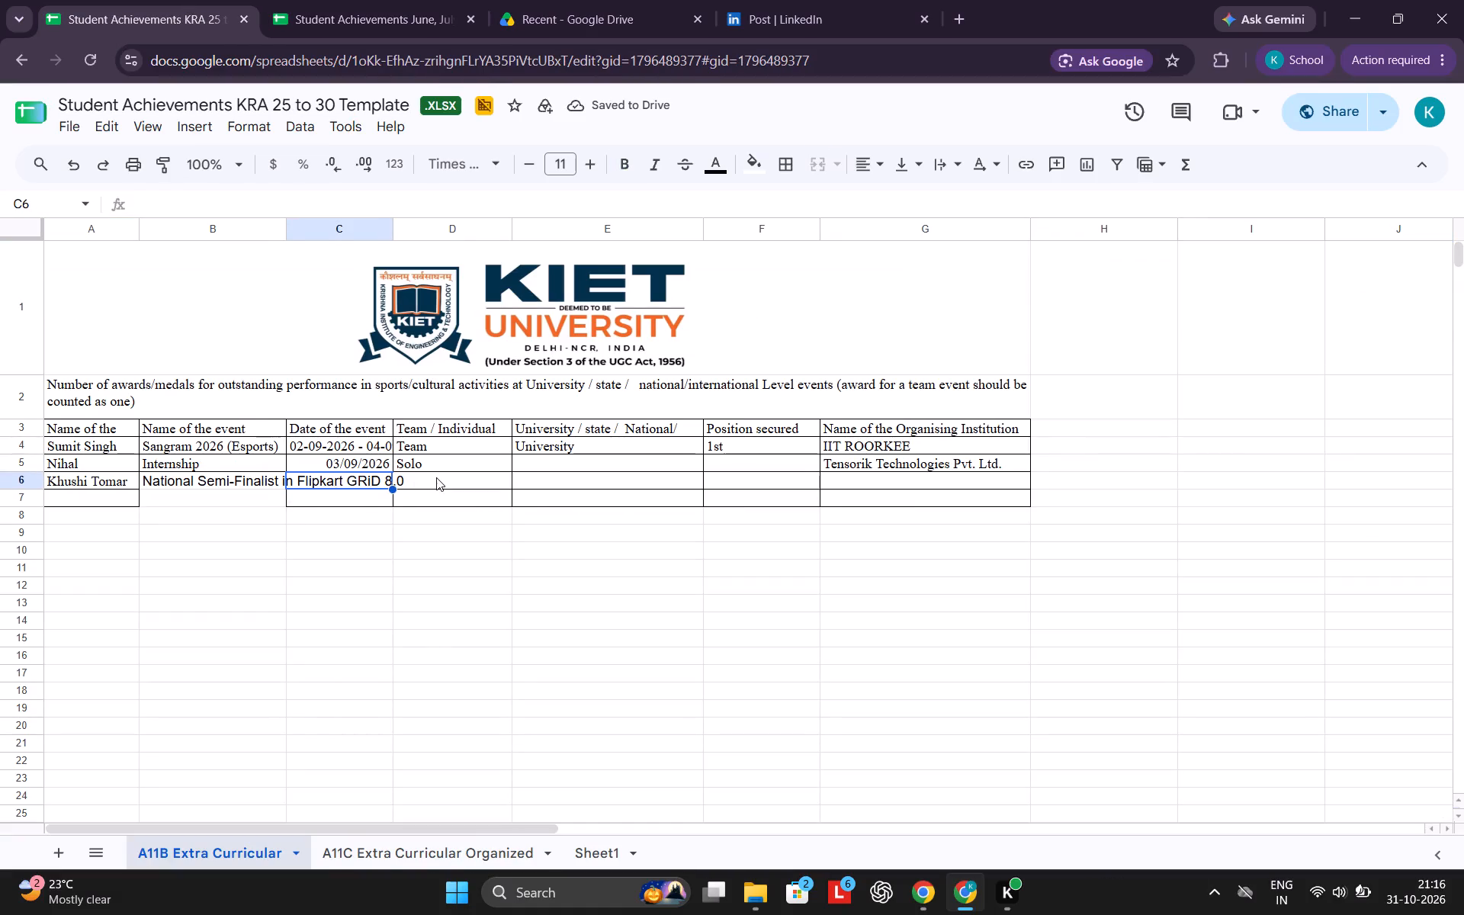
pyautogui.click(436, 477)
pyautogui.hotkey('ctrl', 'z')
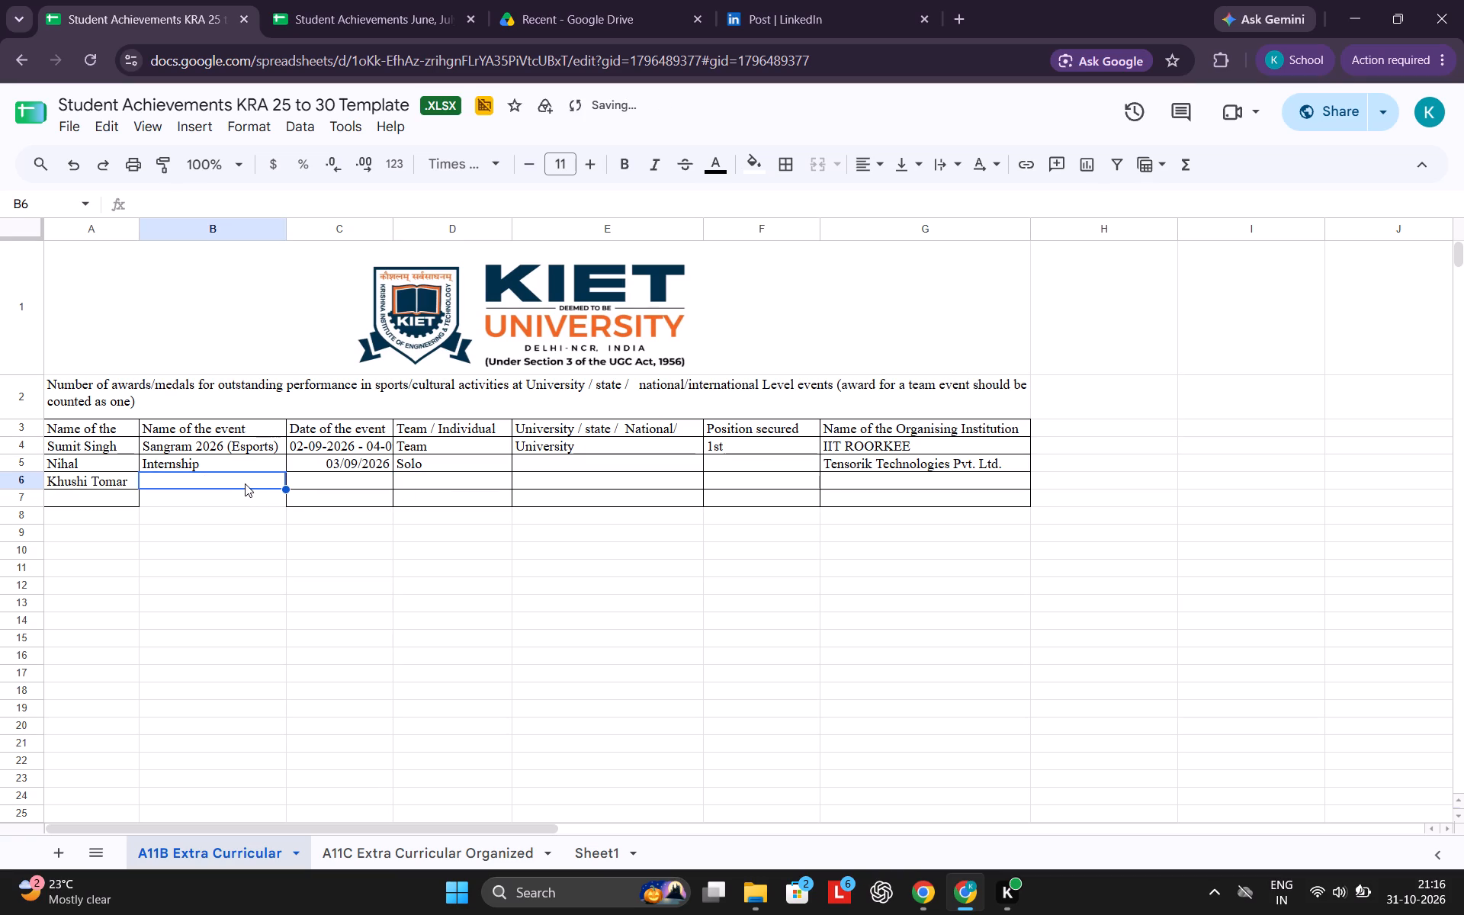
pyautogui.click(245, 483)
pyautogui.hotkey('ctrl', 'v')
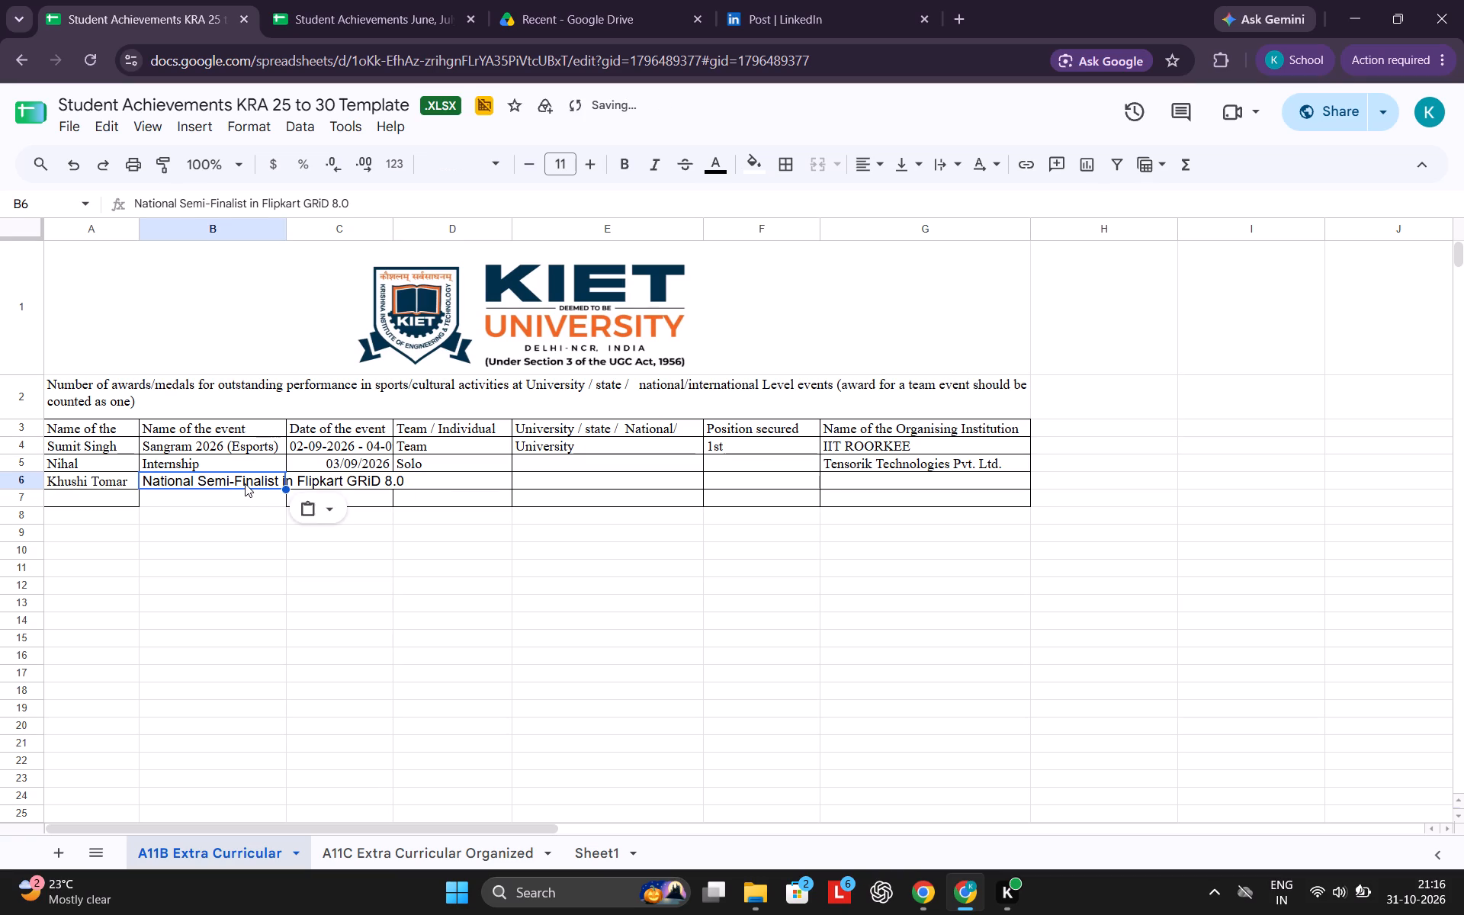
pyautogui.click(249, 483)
# Enter 25/09/2026 as the date of the event in row 6.
pyautogui.click(365, 483)
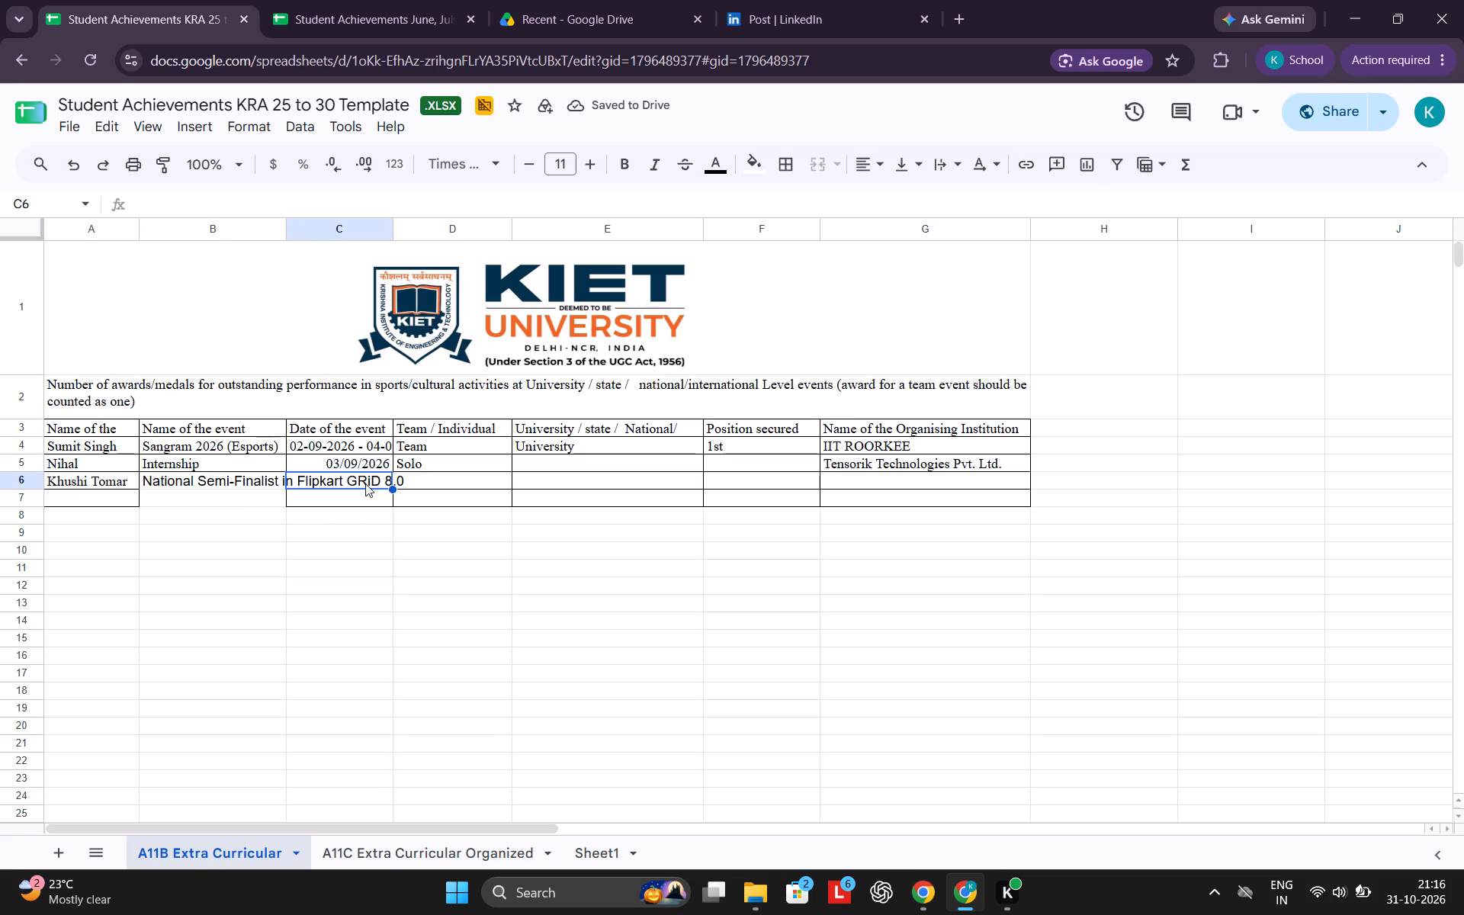
pyautogui.press('BackSpace')
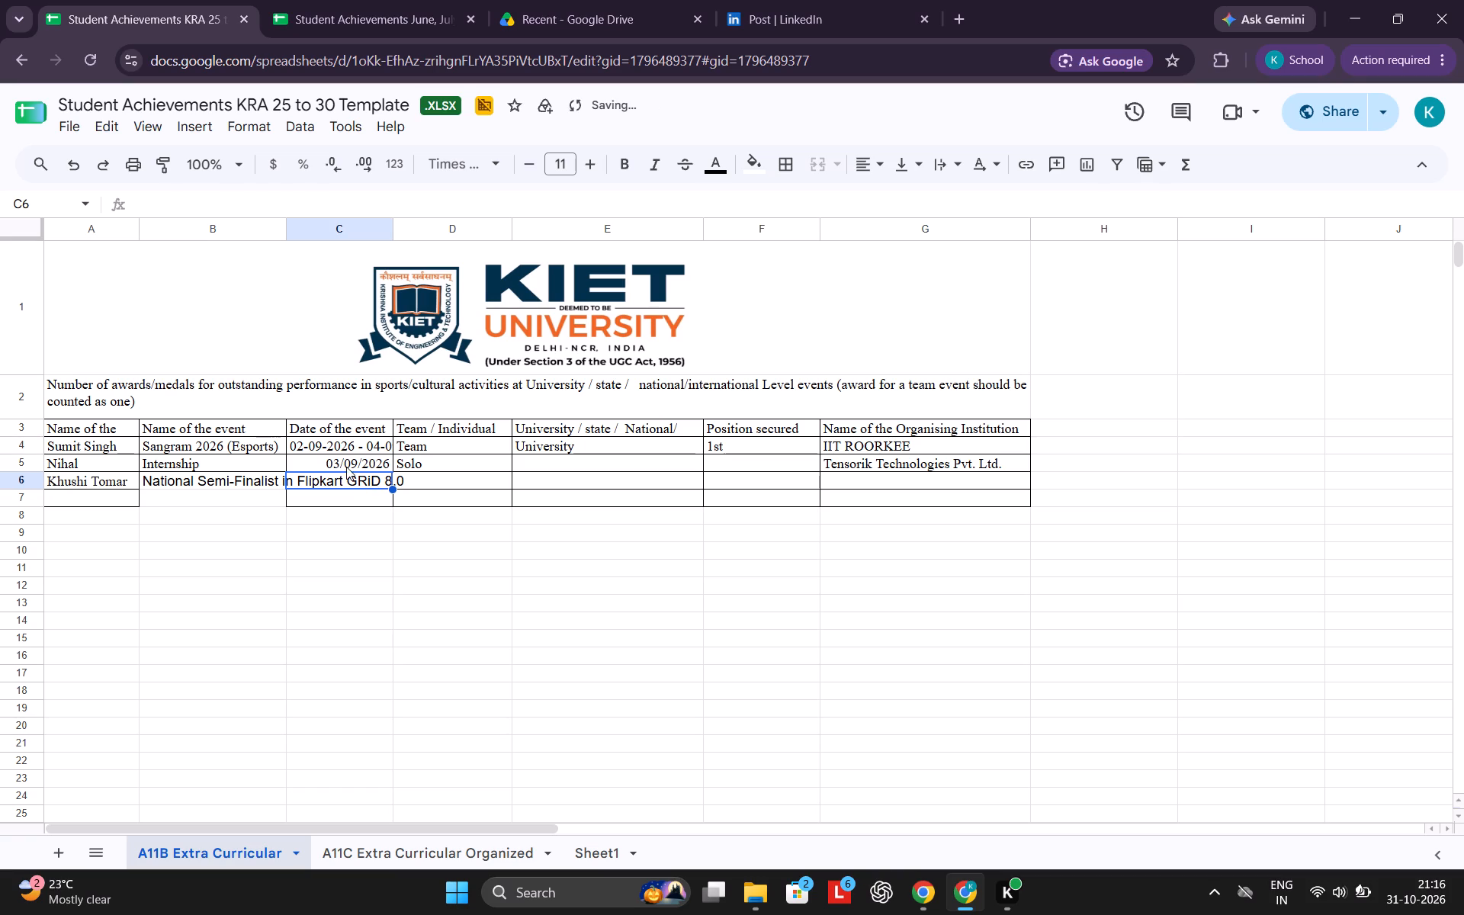
pyautogui.doubleClick(346, 481)
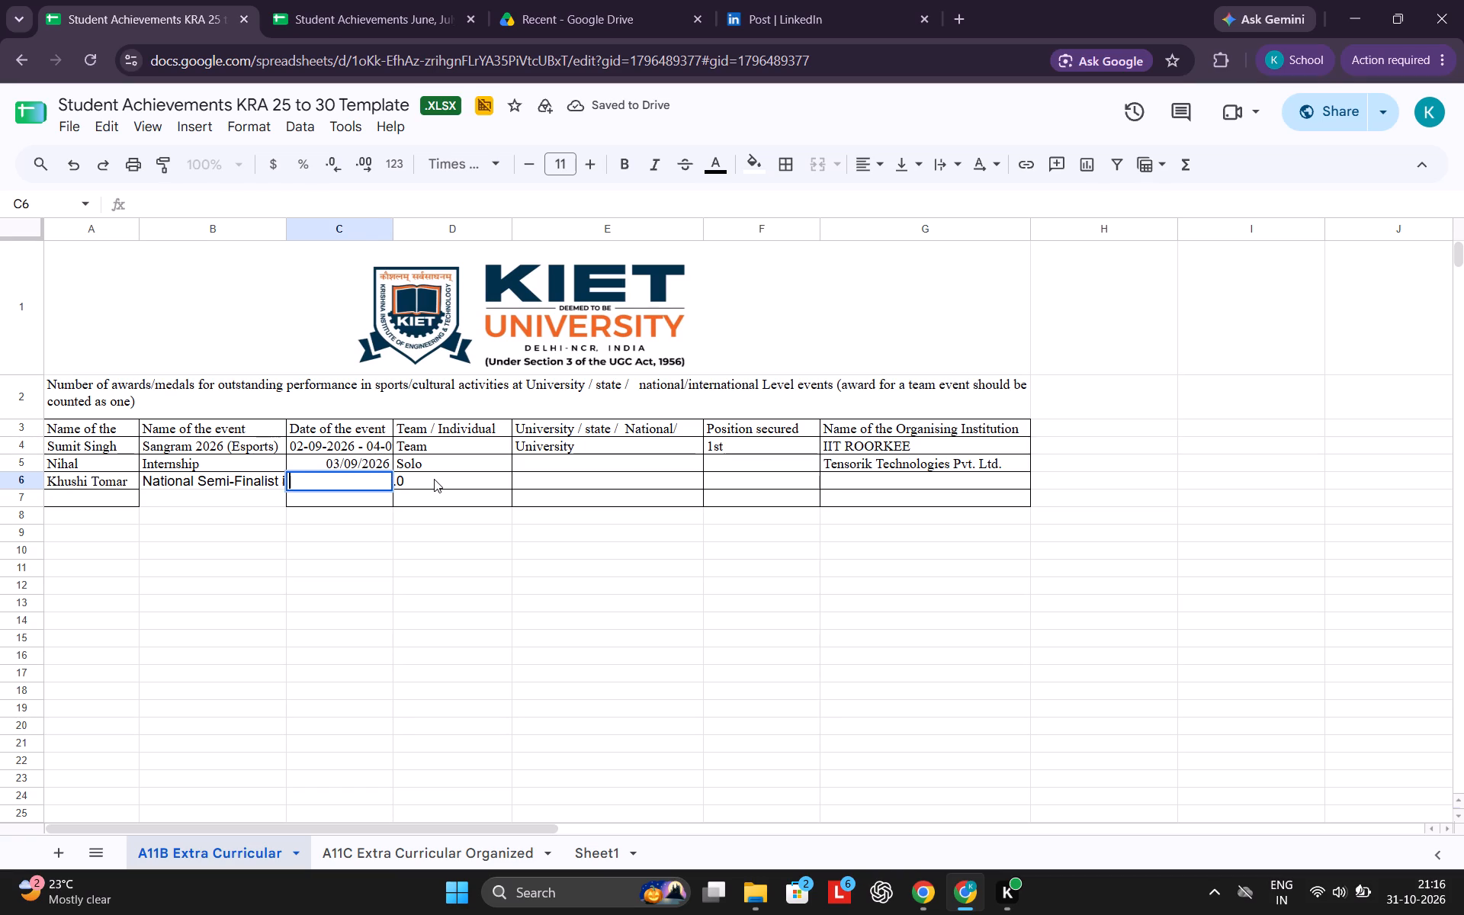
pyautogui.click(434, 479)
pyautogui.doubleClick(367, 481)
pyautogui.write('25')
pyautogui.press('/')
pyautogui.write('09')
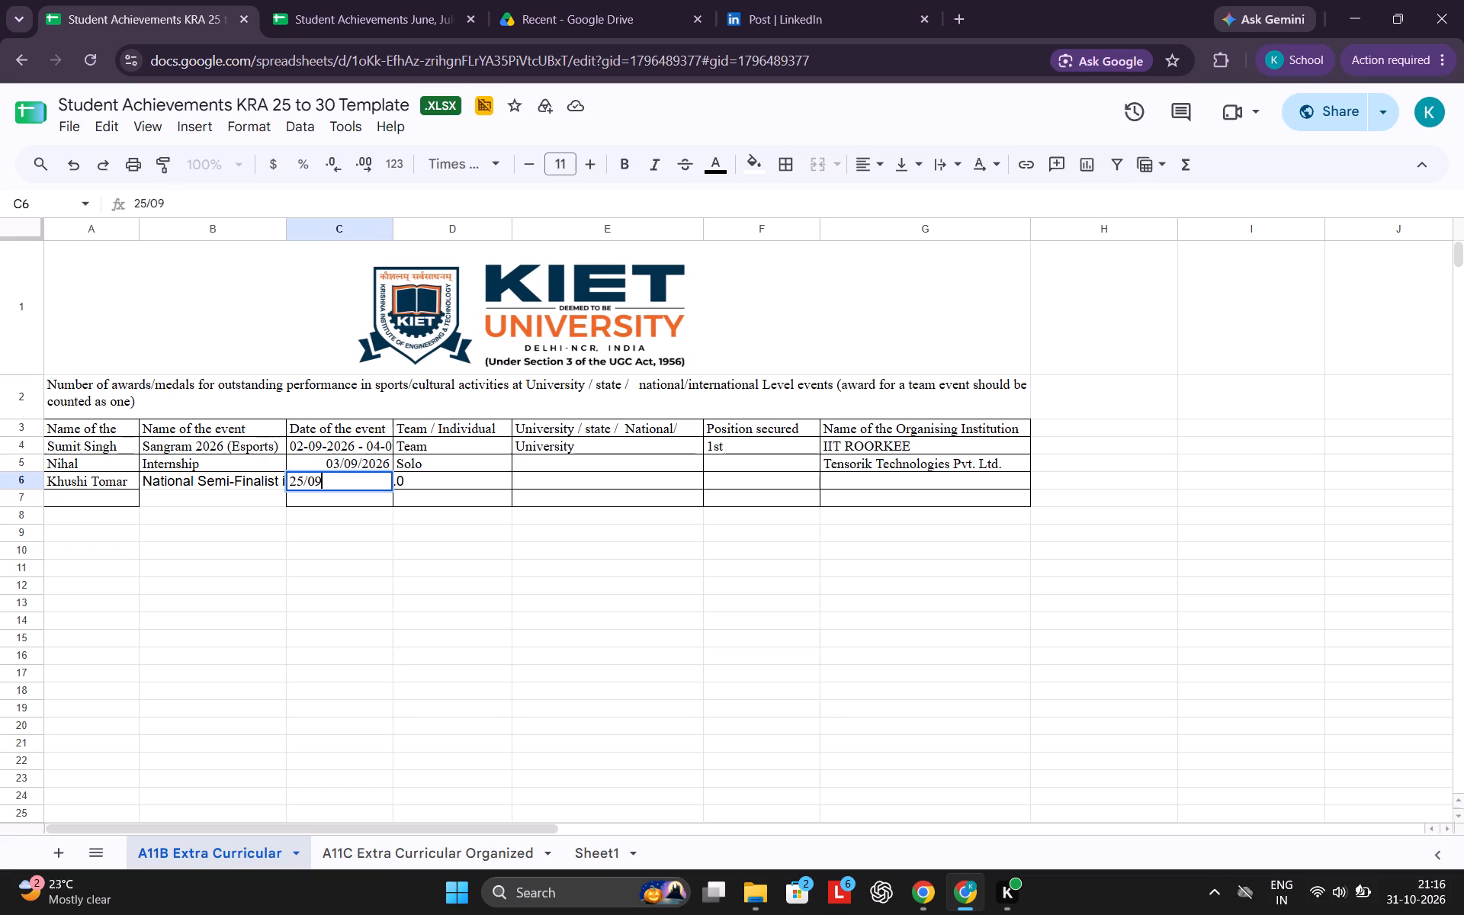
pyautogui.write('/202')
pyautogui.press('6')
# Enter Individual in the Team / Individual column of row 6.
pyautogui.click(438, 474)
pyautogui.doubleClick(443, 480)
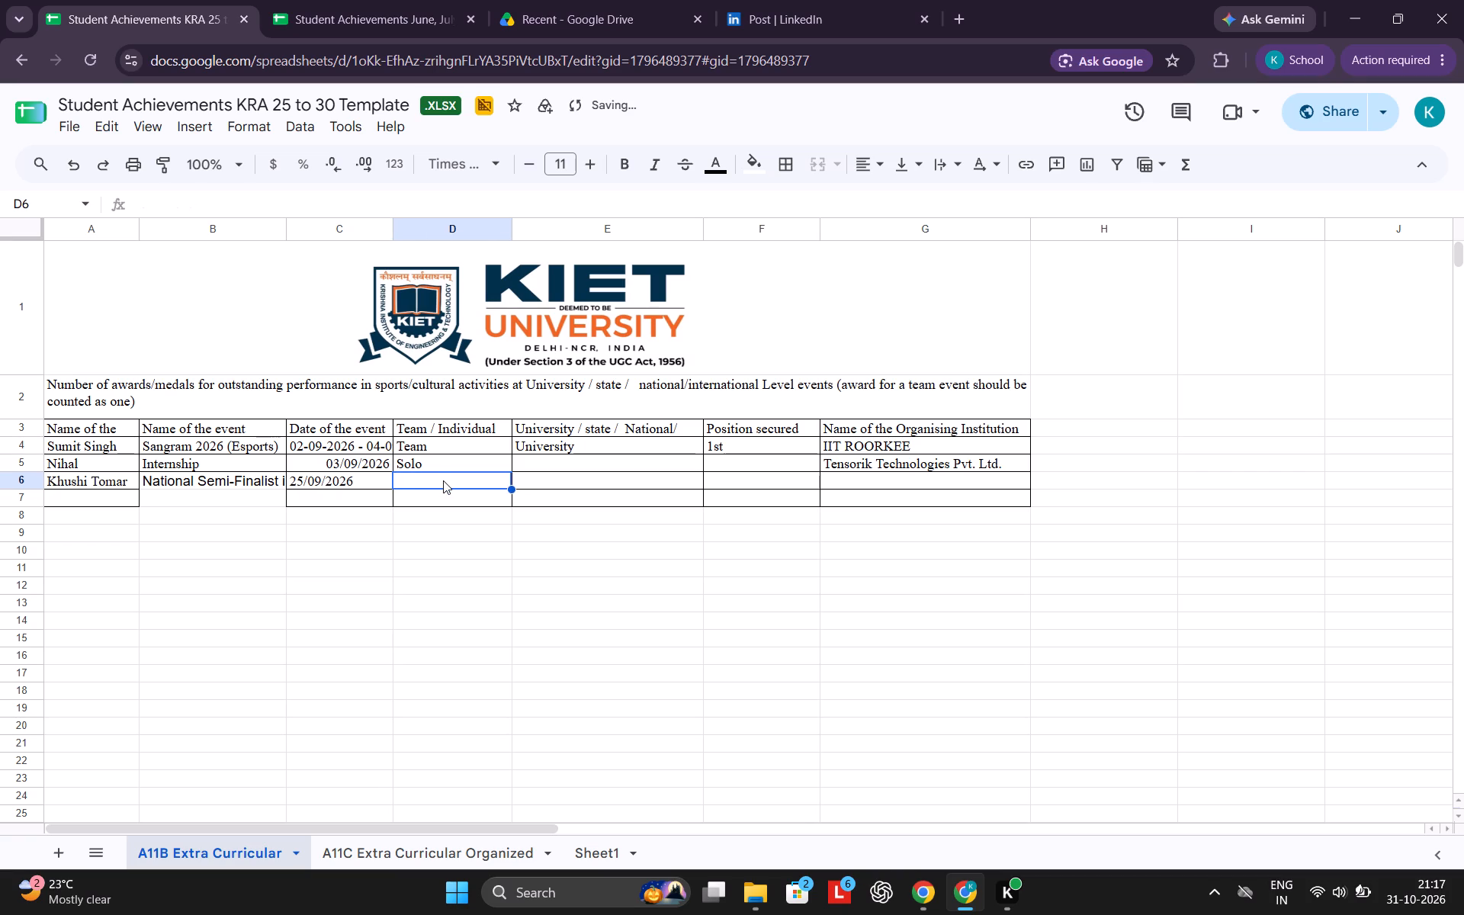
pyautogui.write('Solo')
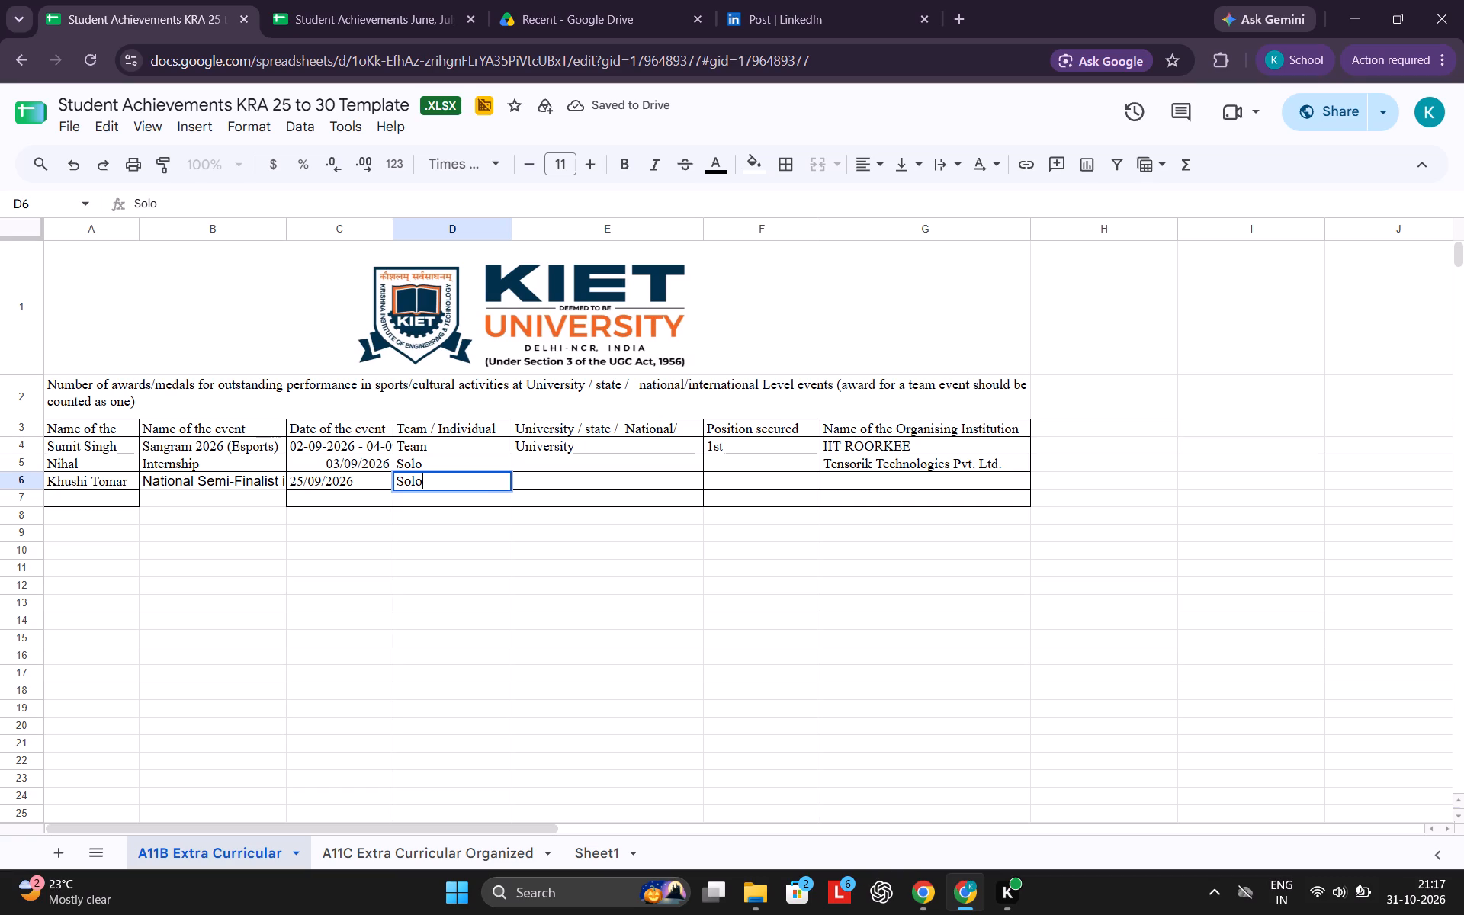
pyautogui.press('BackSpace')
pyautogui.press('BackSpace')
pyautogui.press('BackSpace')
pyautogui.press('BackSpace')
pyautogui.write('Individual')
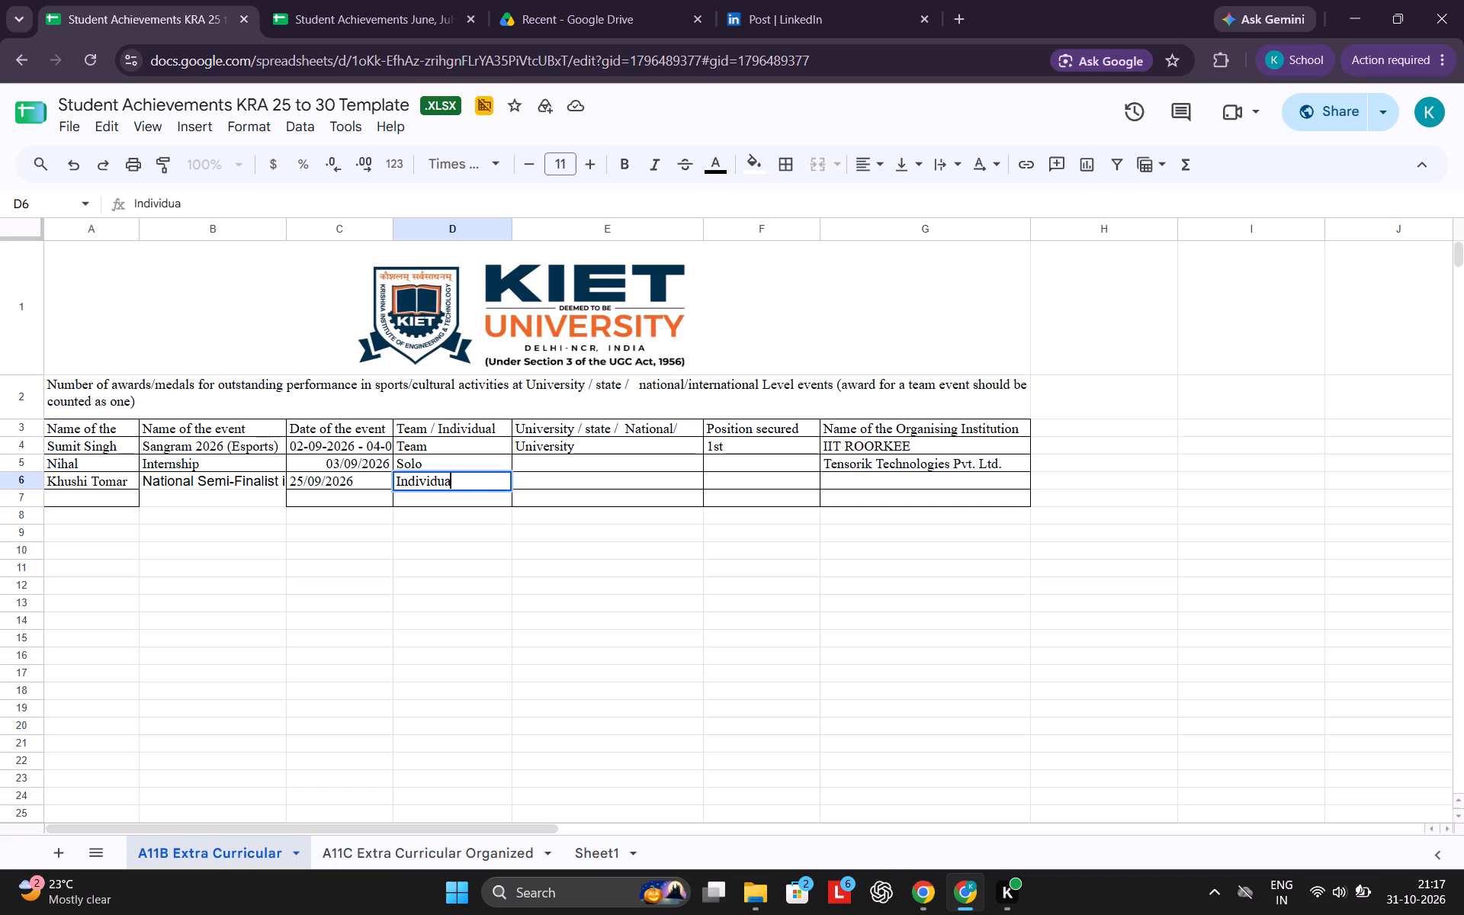
# Enter National as the event level and Semi-finalist as the position secured in row 6.
pyautogui.click(546, 486)
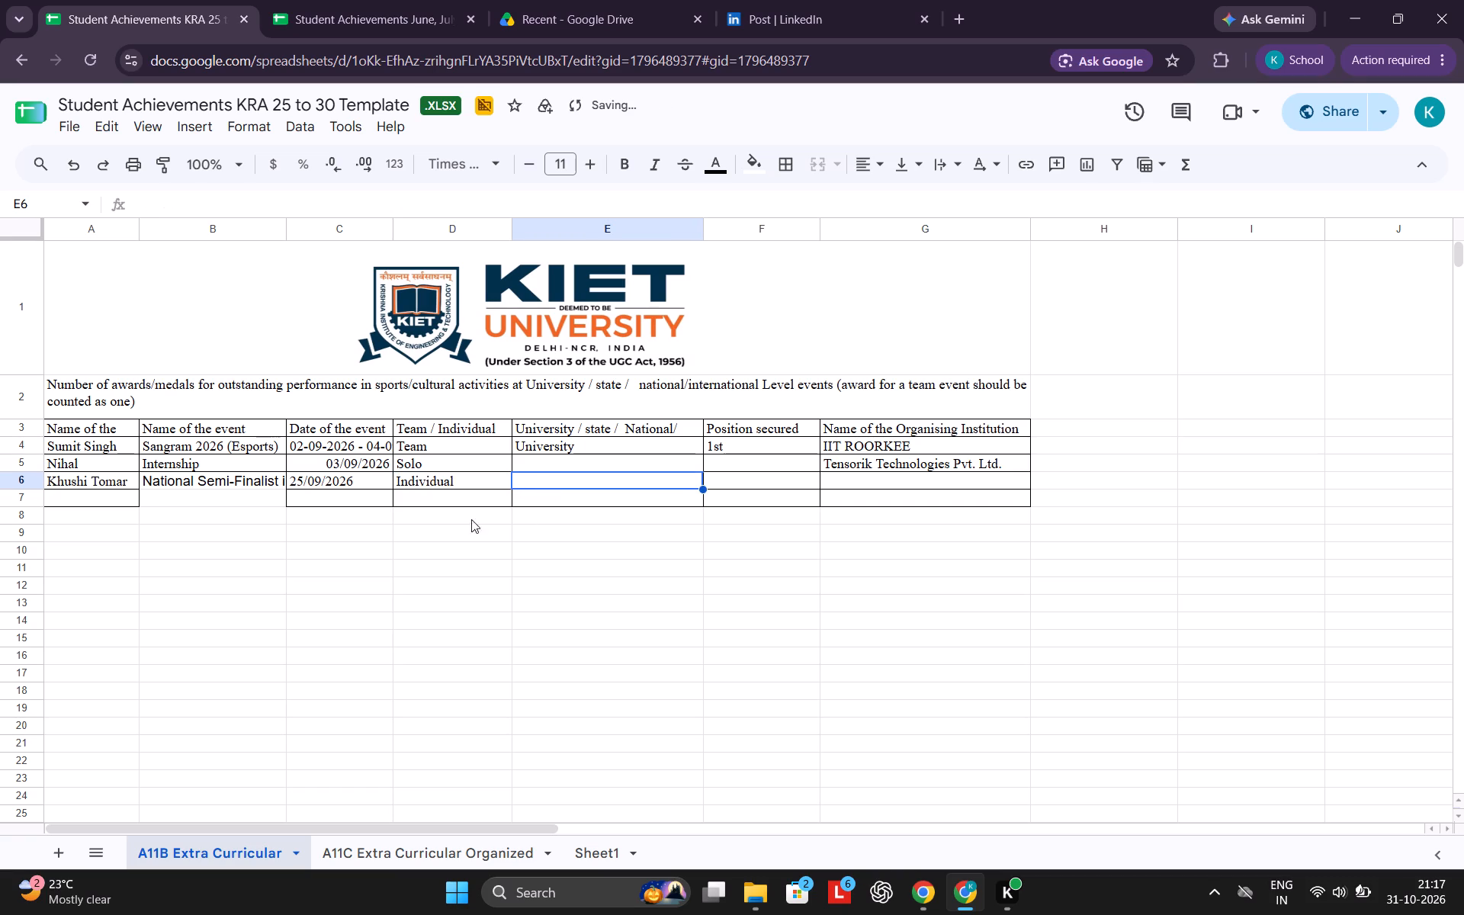
pyautogui.click(266, 474)
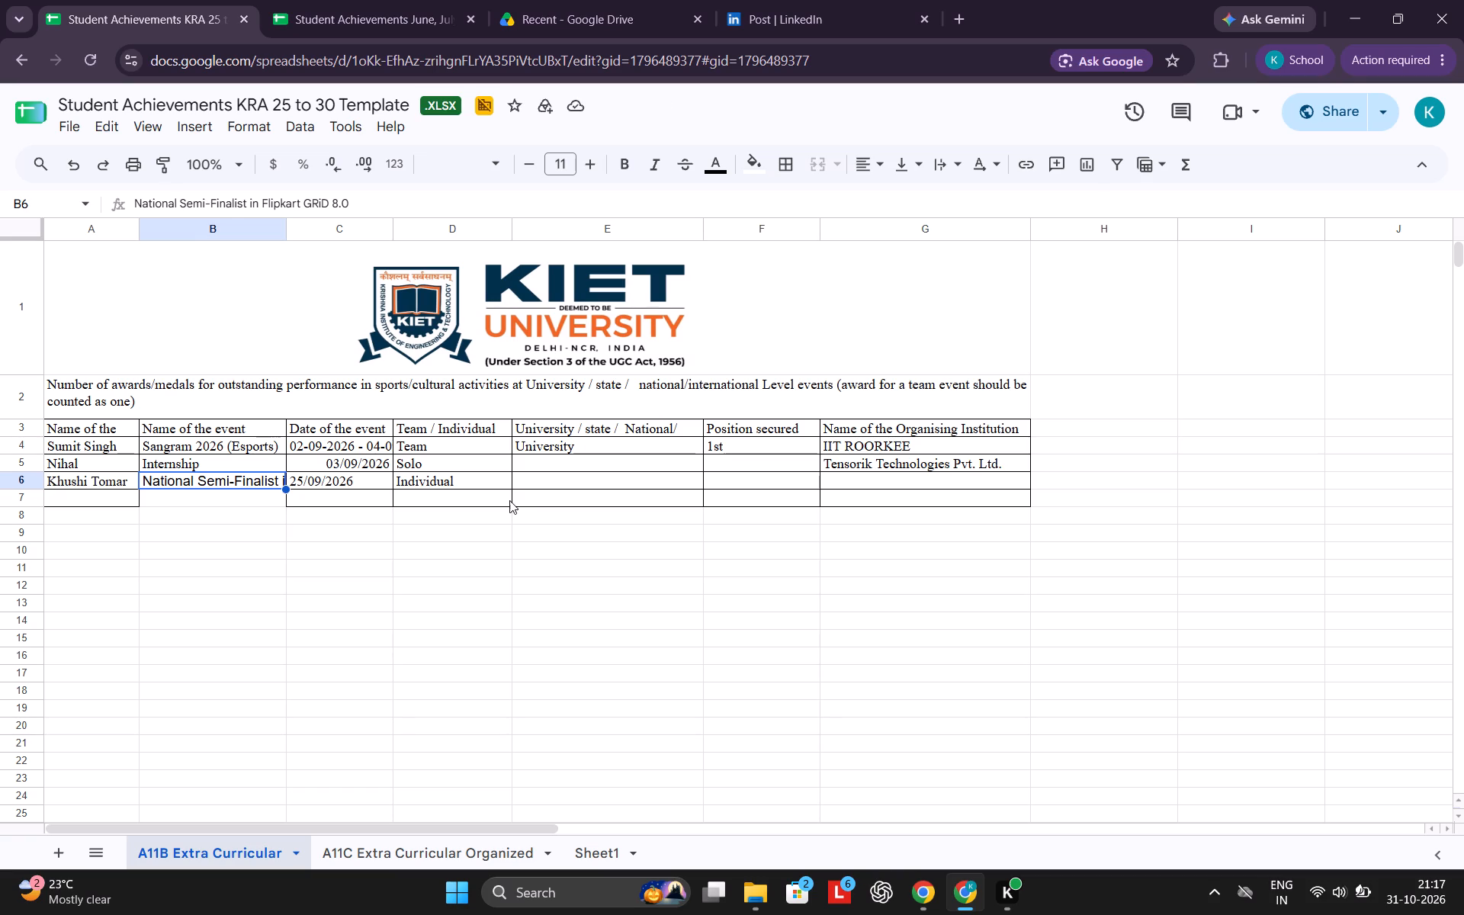
pyautogui.click(539, 478)
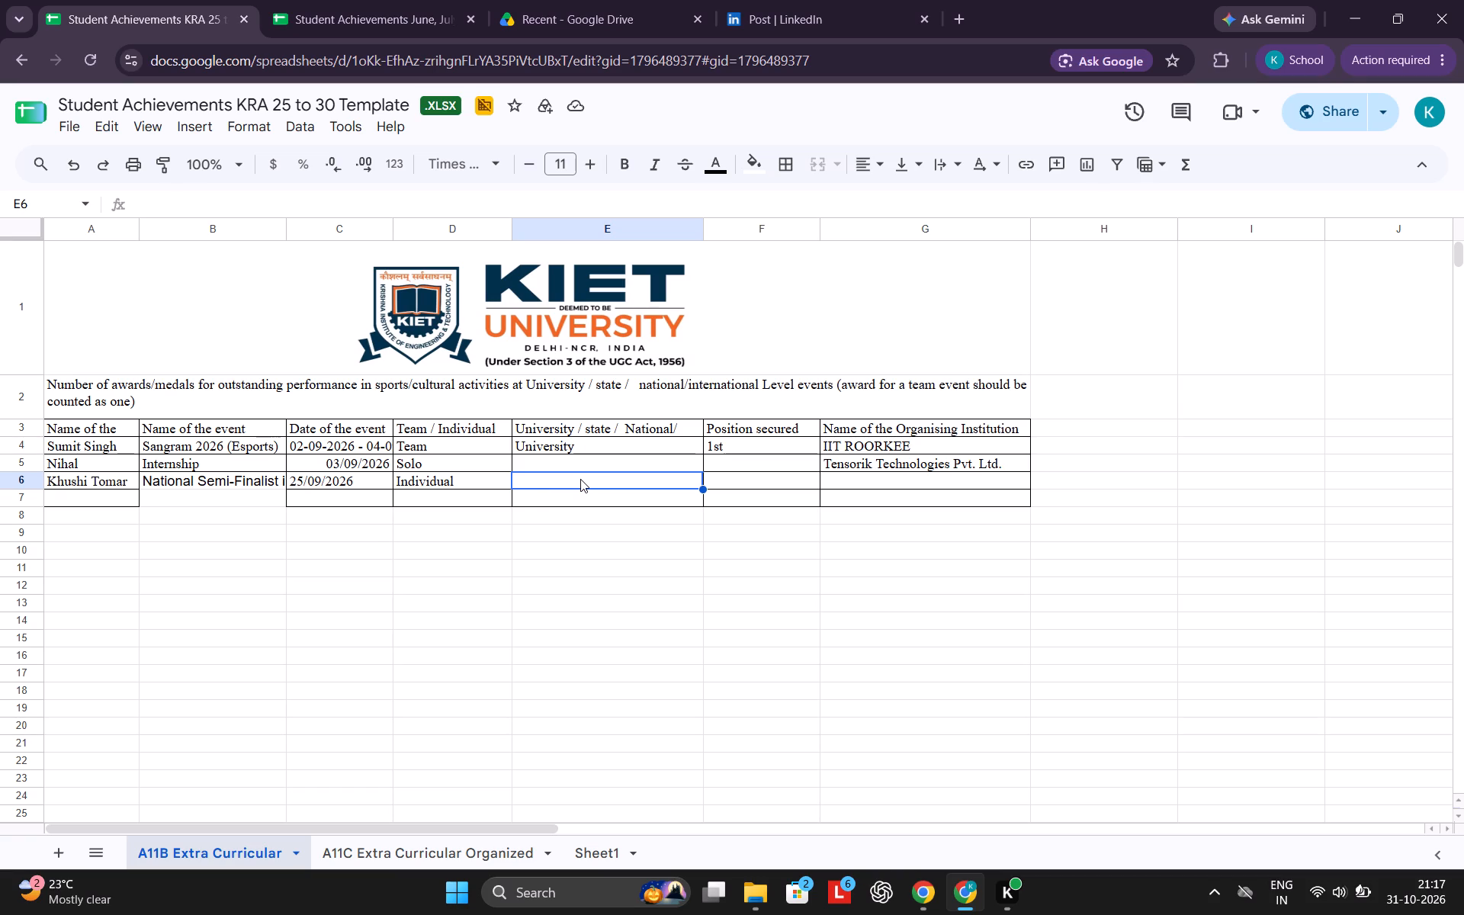
pyautogui.write('National')
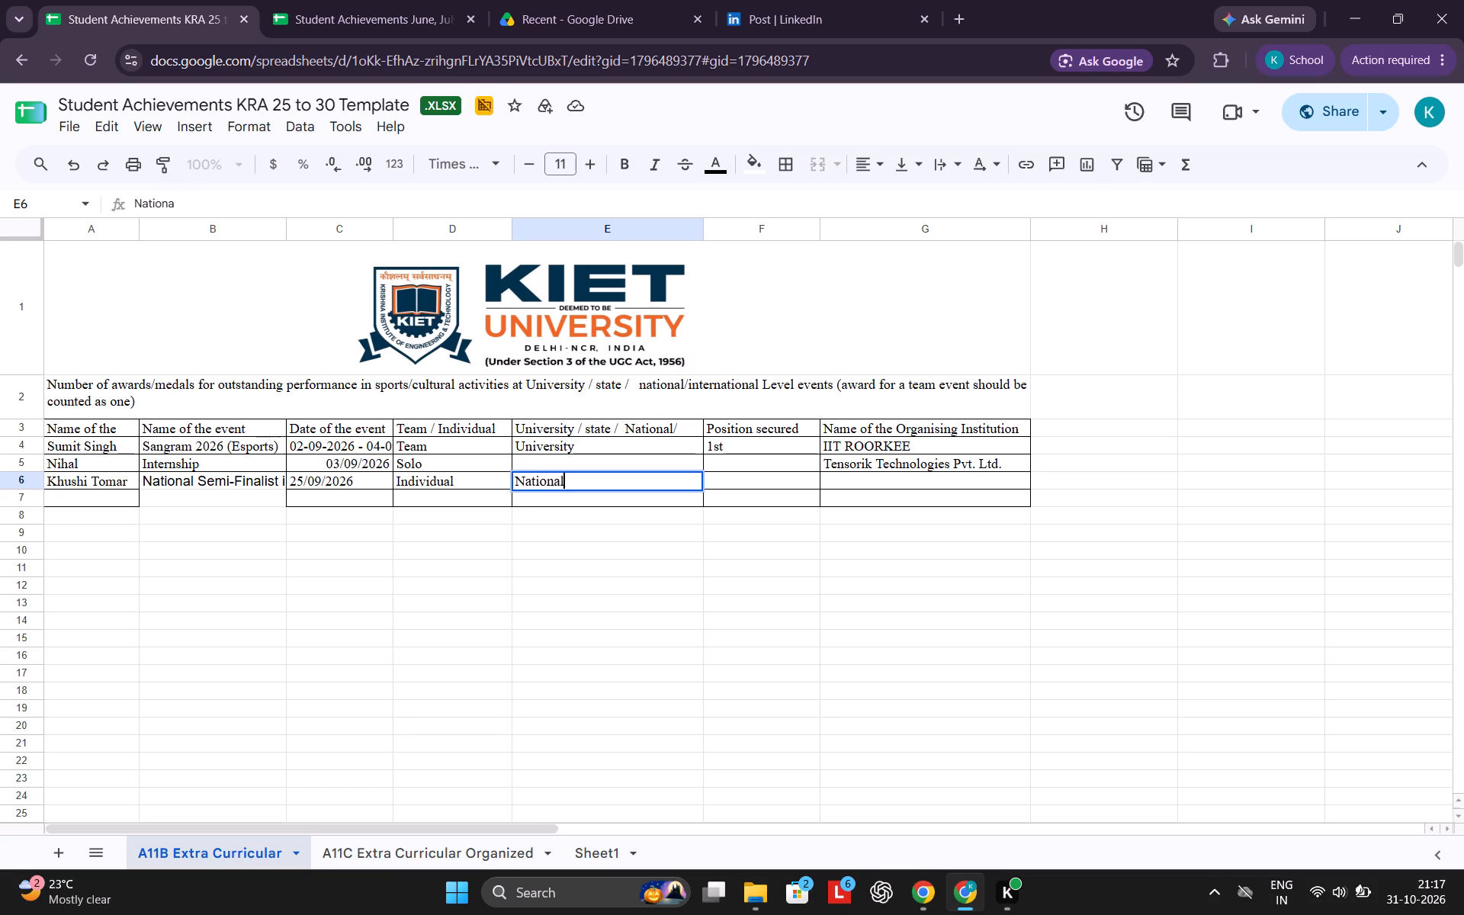
pyautogui.click(742, 479)
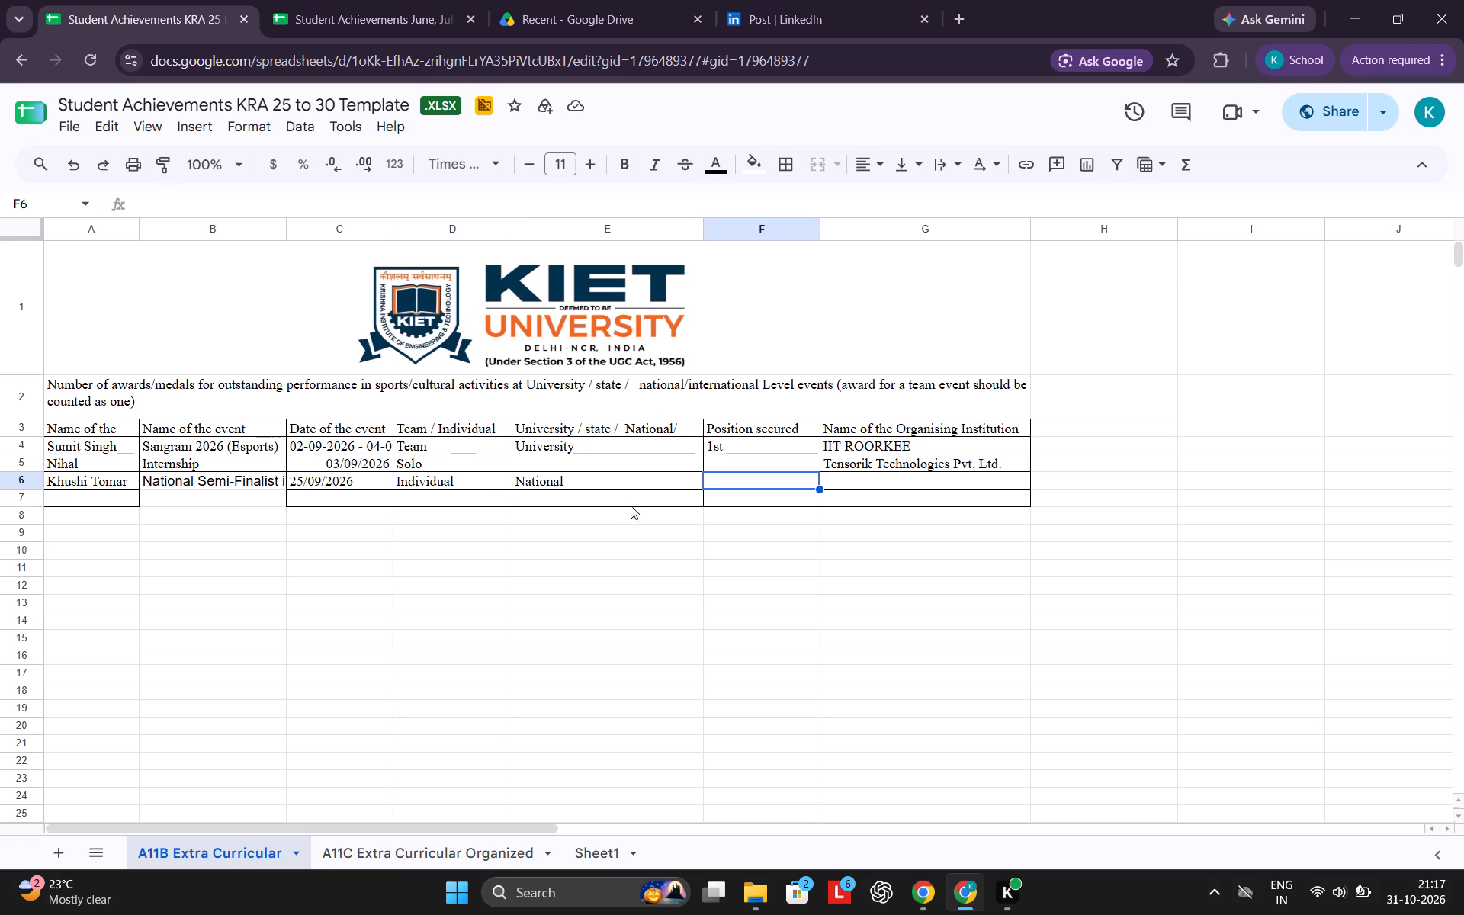
pyautogui.write('Sem')
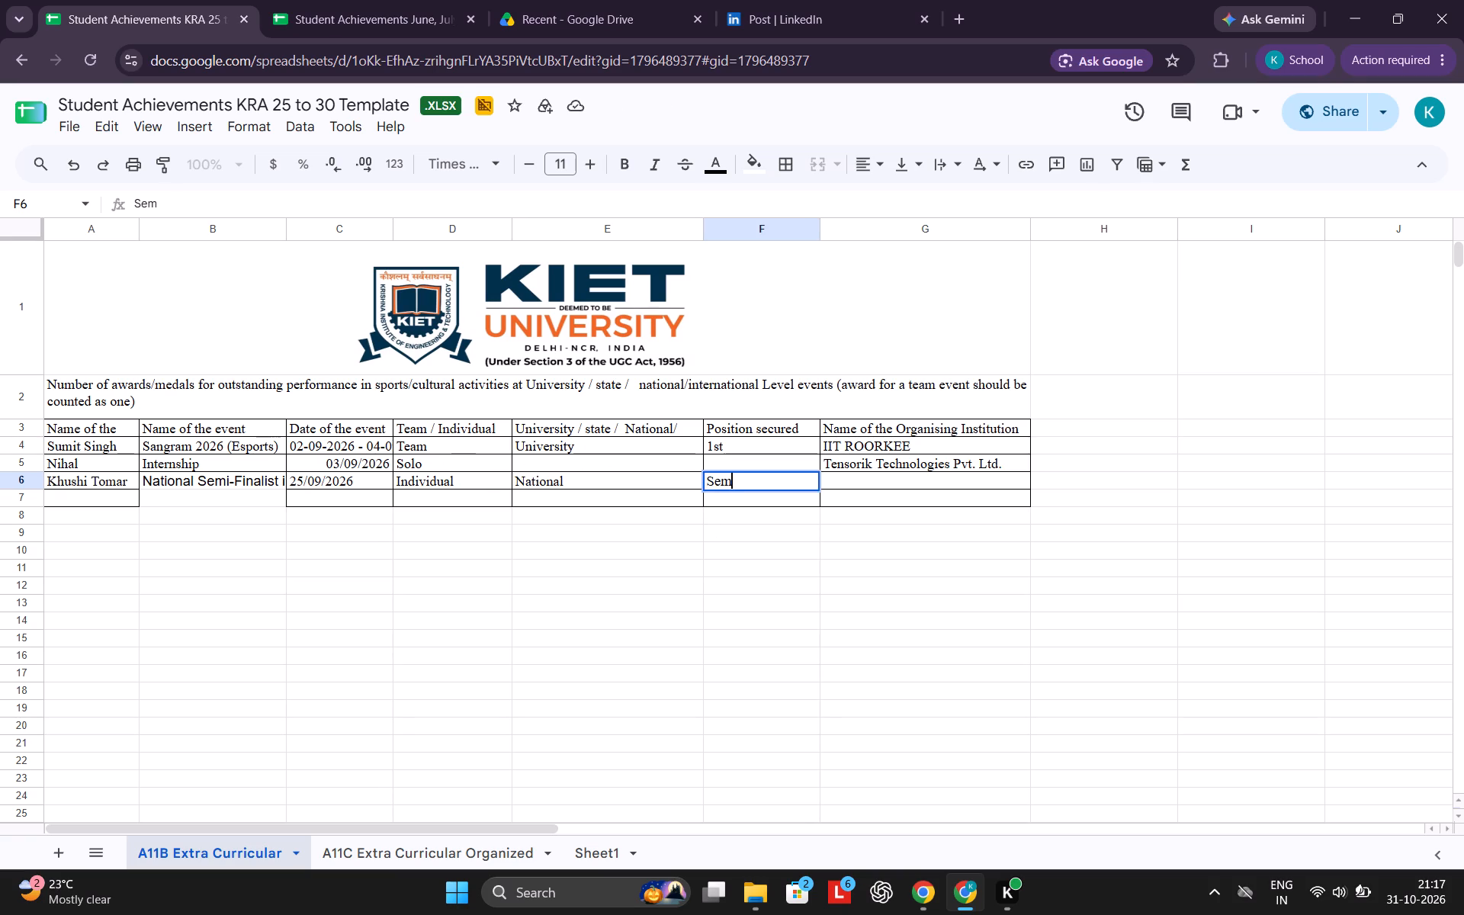
pyautogui.write('i-finalis')
pyautogui.press('t')
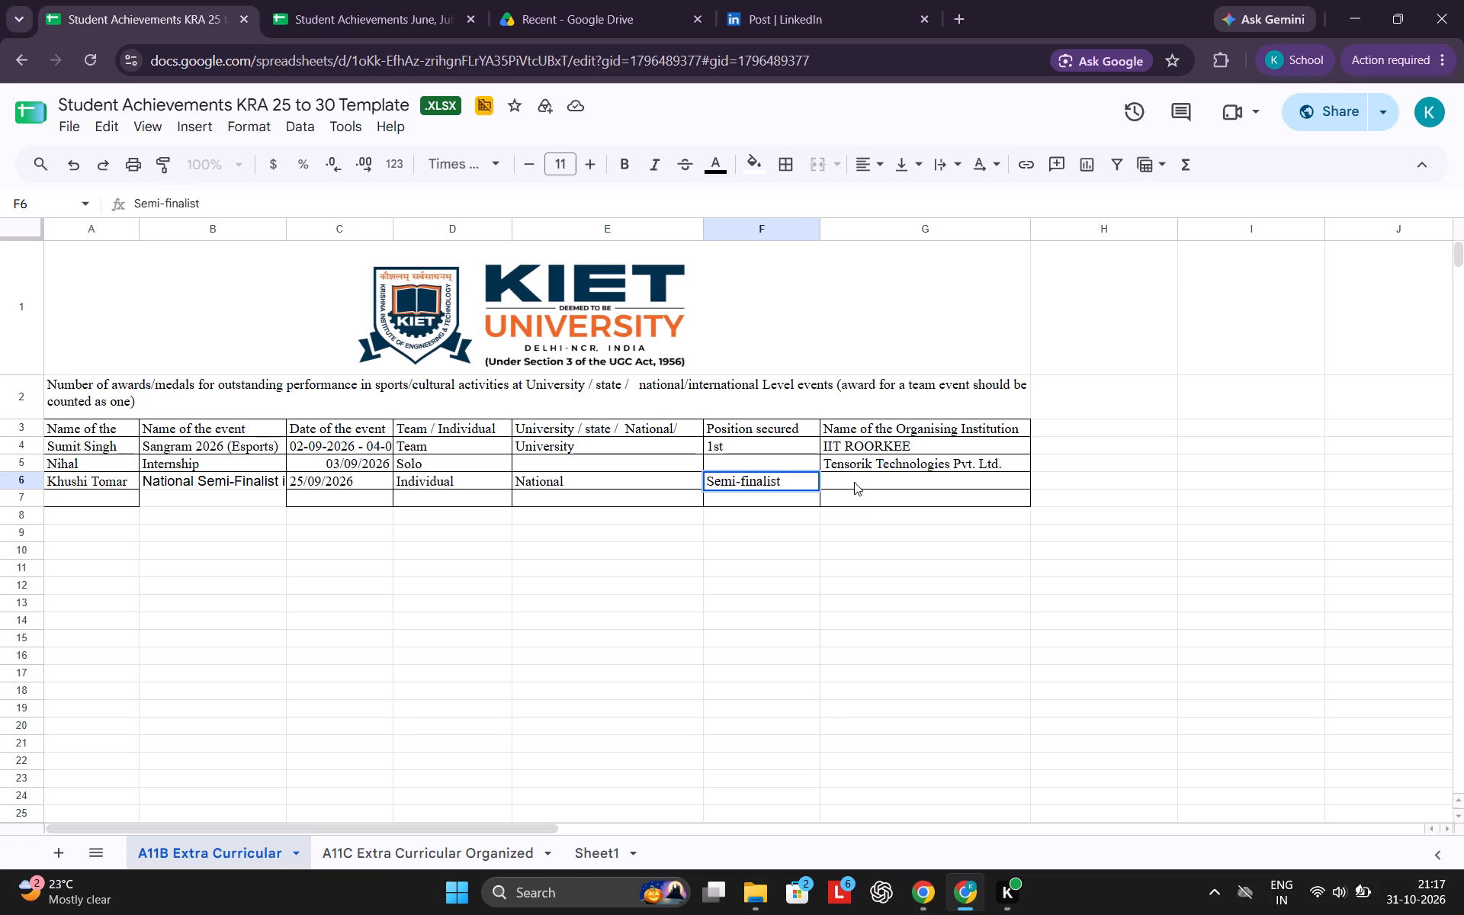
# Copy Flipkart GRiD 8.0 from the row 6 event name into that row's organising institution cell.
pyautogui.click(855, 481)
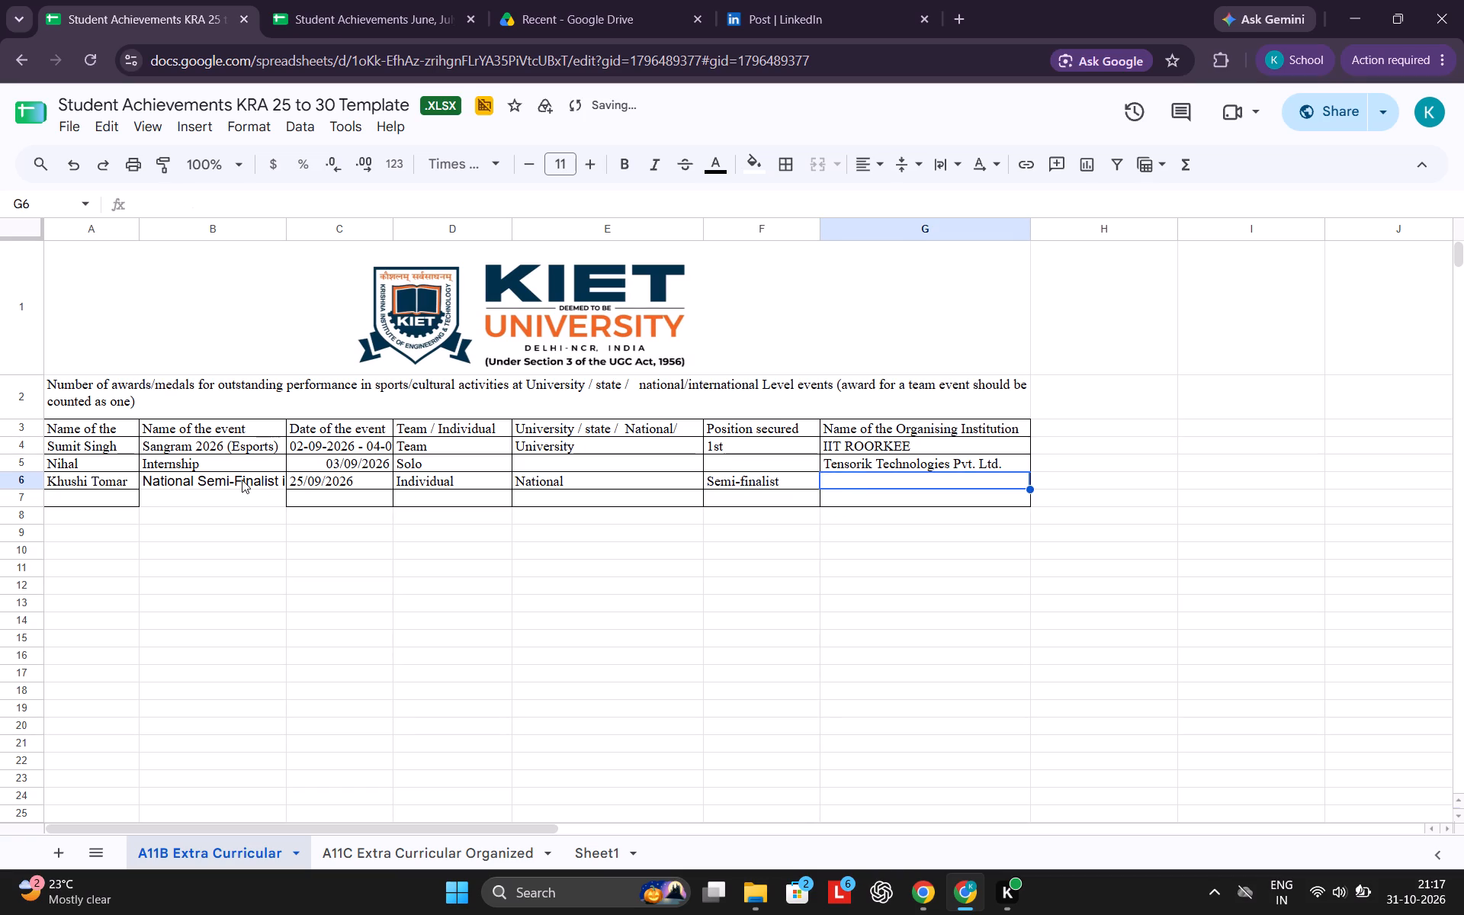
pyautogui.click(226, 477)
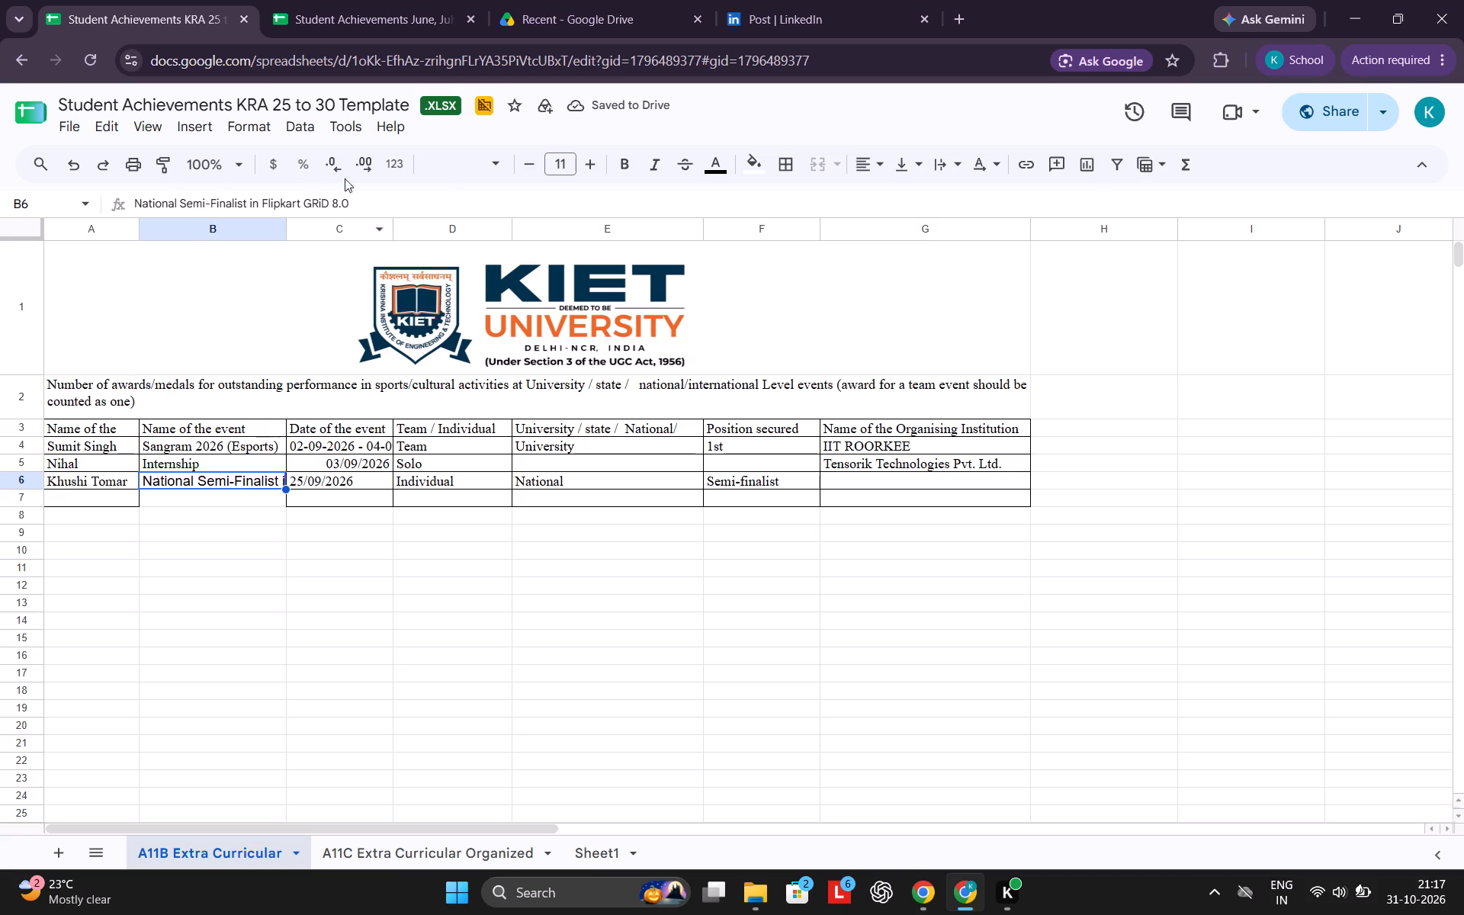
pyautogui.moveTo(261, 204); pyautogui.dragTo(320, 204)
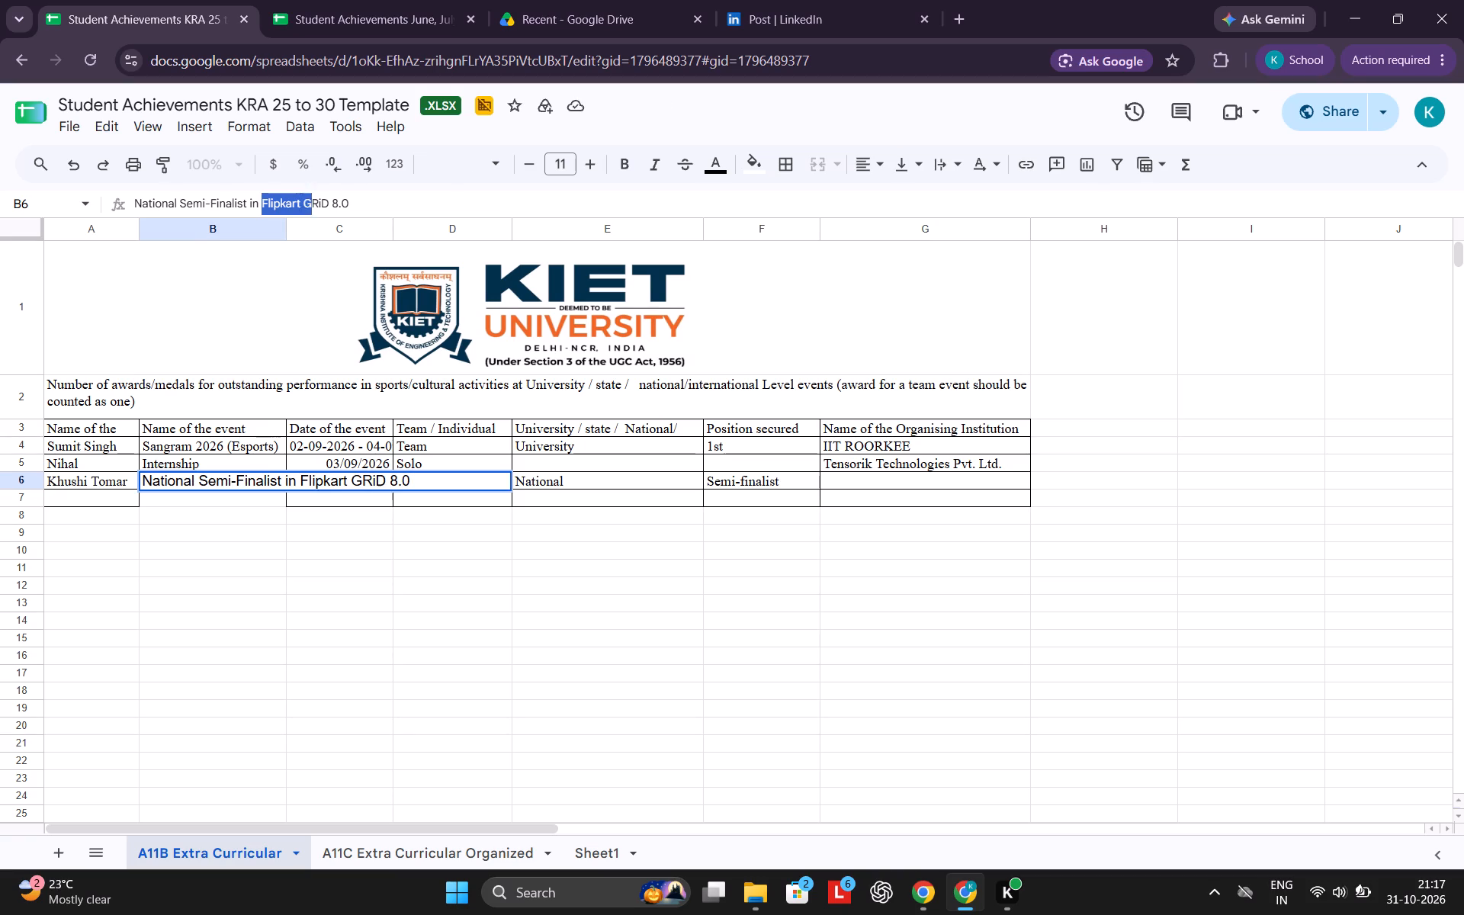
pyautogui.moveTo(320, 204); pyautogui.dragTo(359, 199)
pyautogui.hotkey('ctrl', 'c')
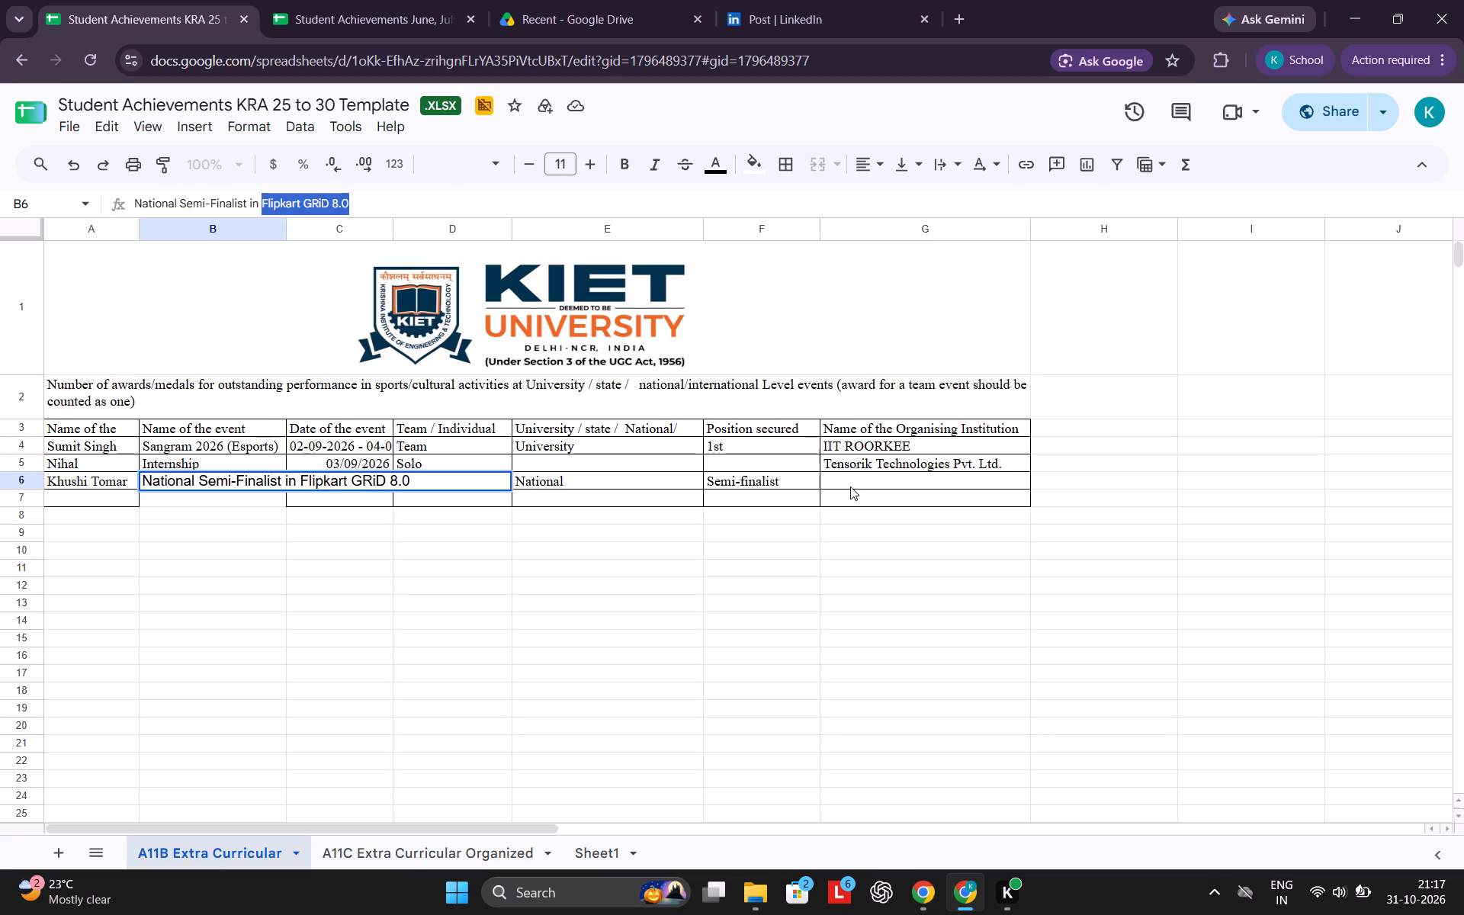
pyautogui.click(856, 482)
pyautogui.hotkey('ctrl', 'v')
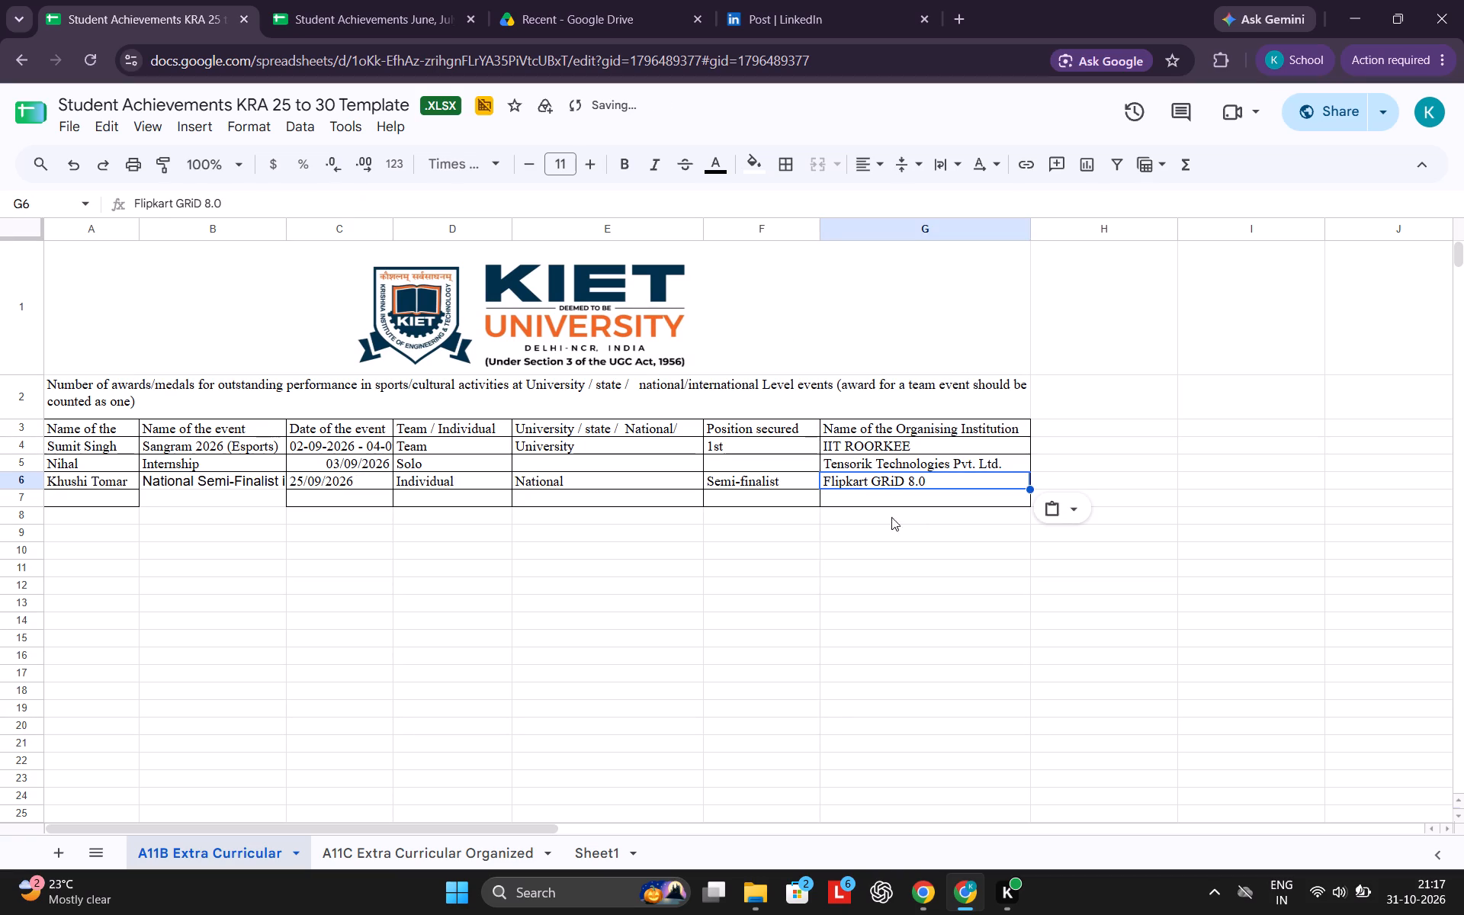
pyautogui.click(883, 503)
pyautogui.click(682, 611)
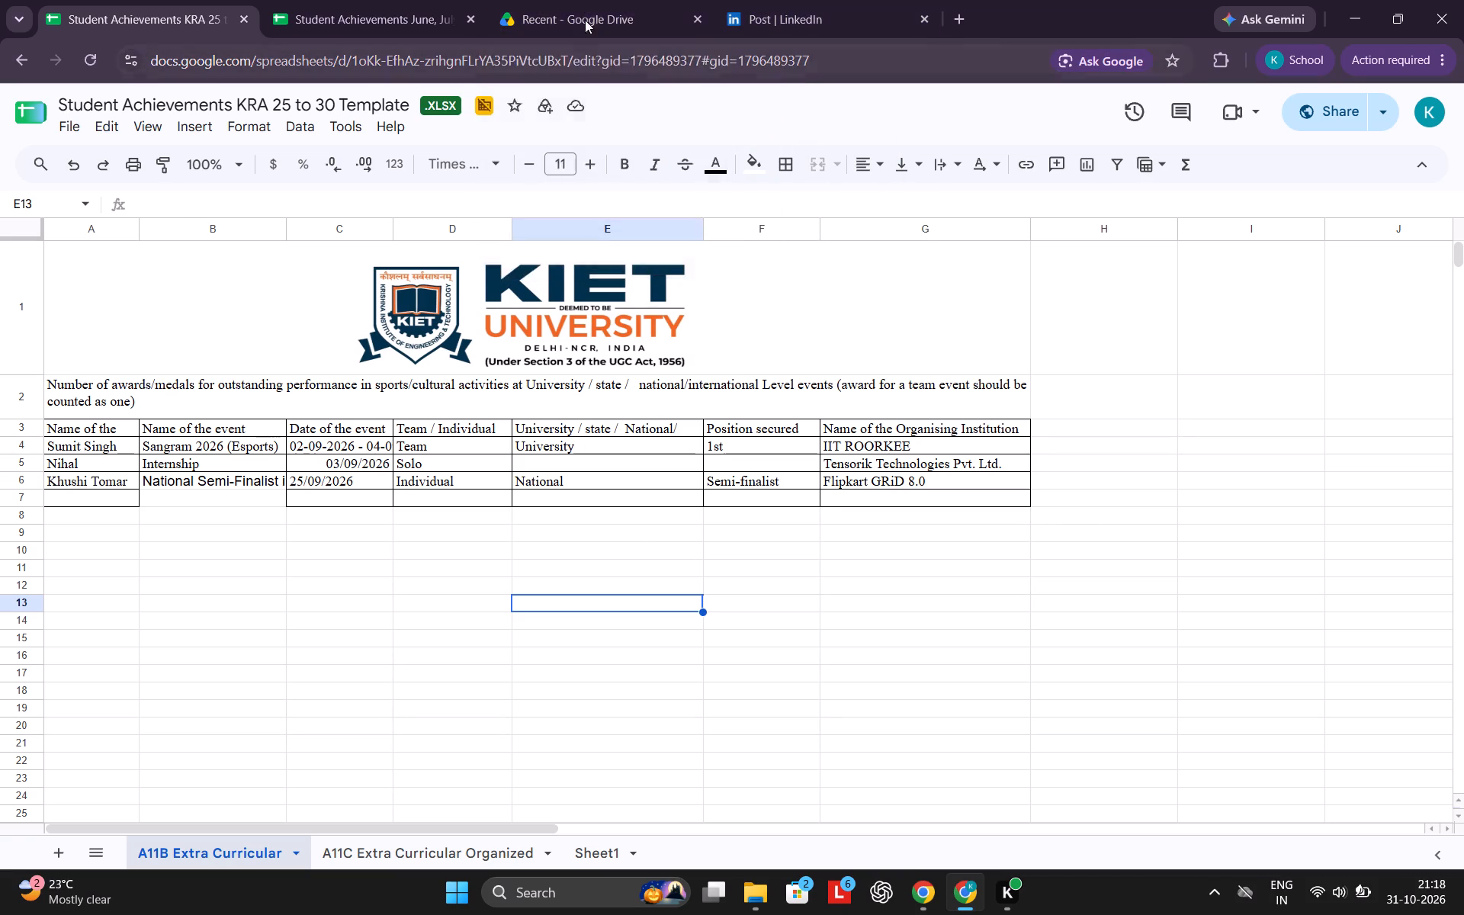
# Check the Flipkart GRiD 8.0 certificate, the LinkedIn post and the Student Achievements June, July & August 2026 spreadsheet against the template.
pyautogui.click(537, 0)
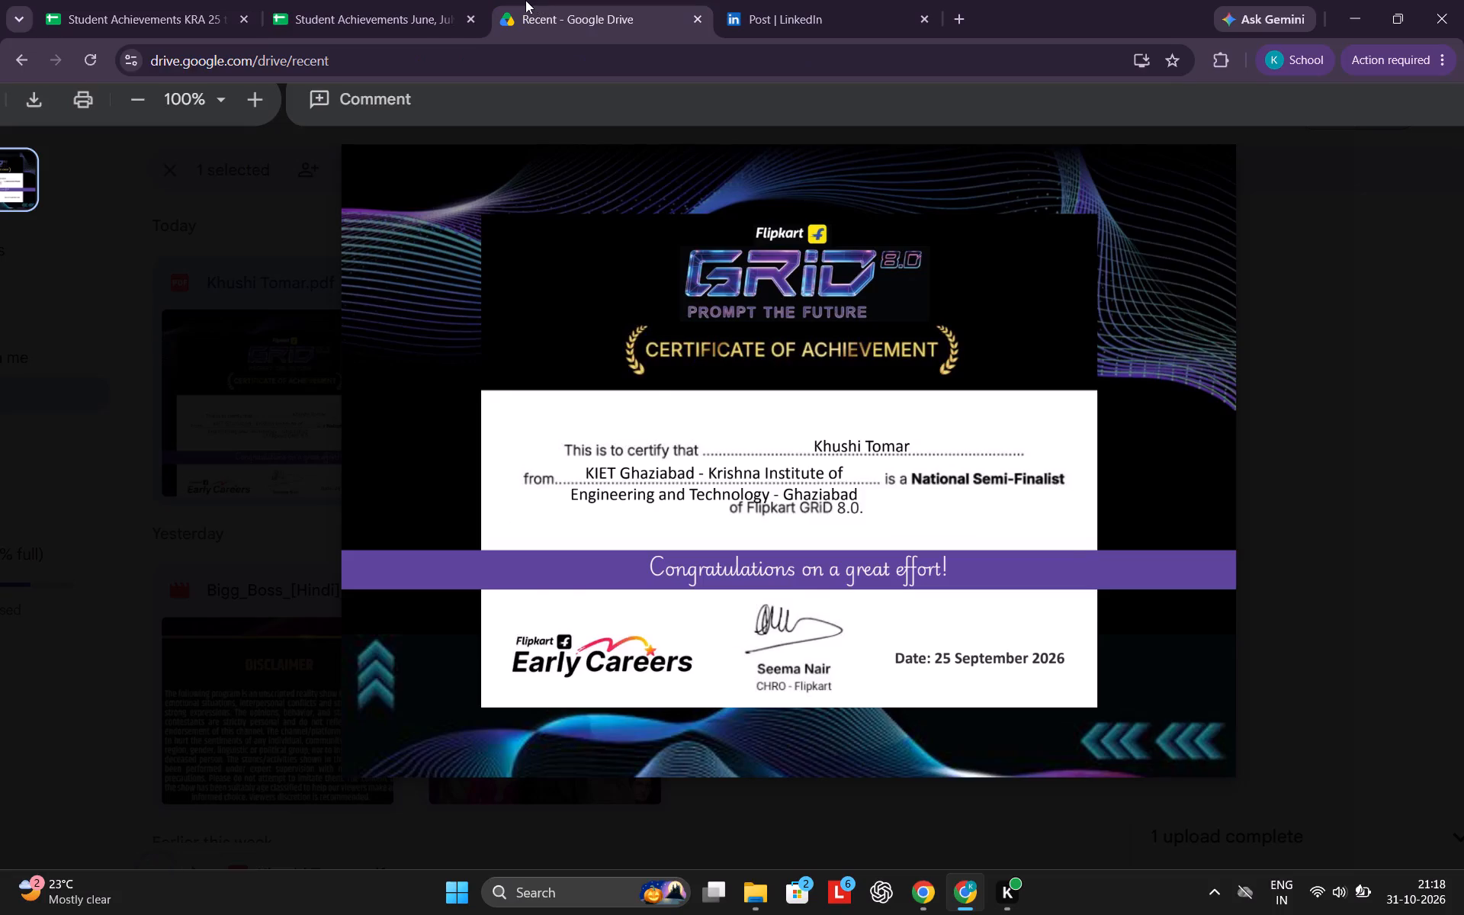
pyautogui.click(343, 0)
pyautogui.click(865, 0)
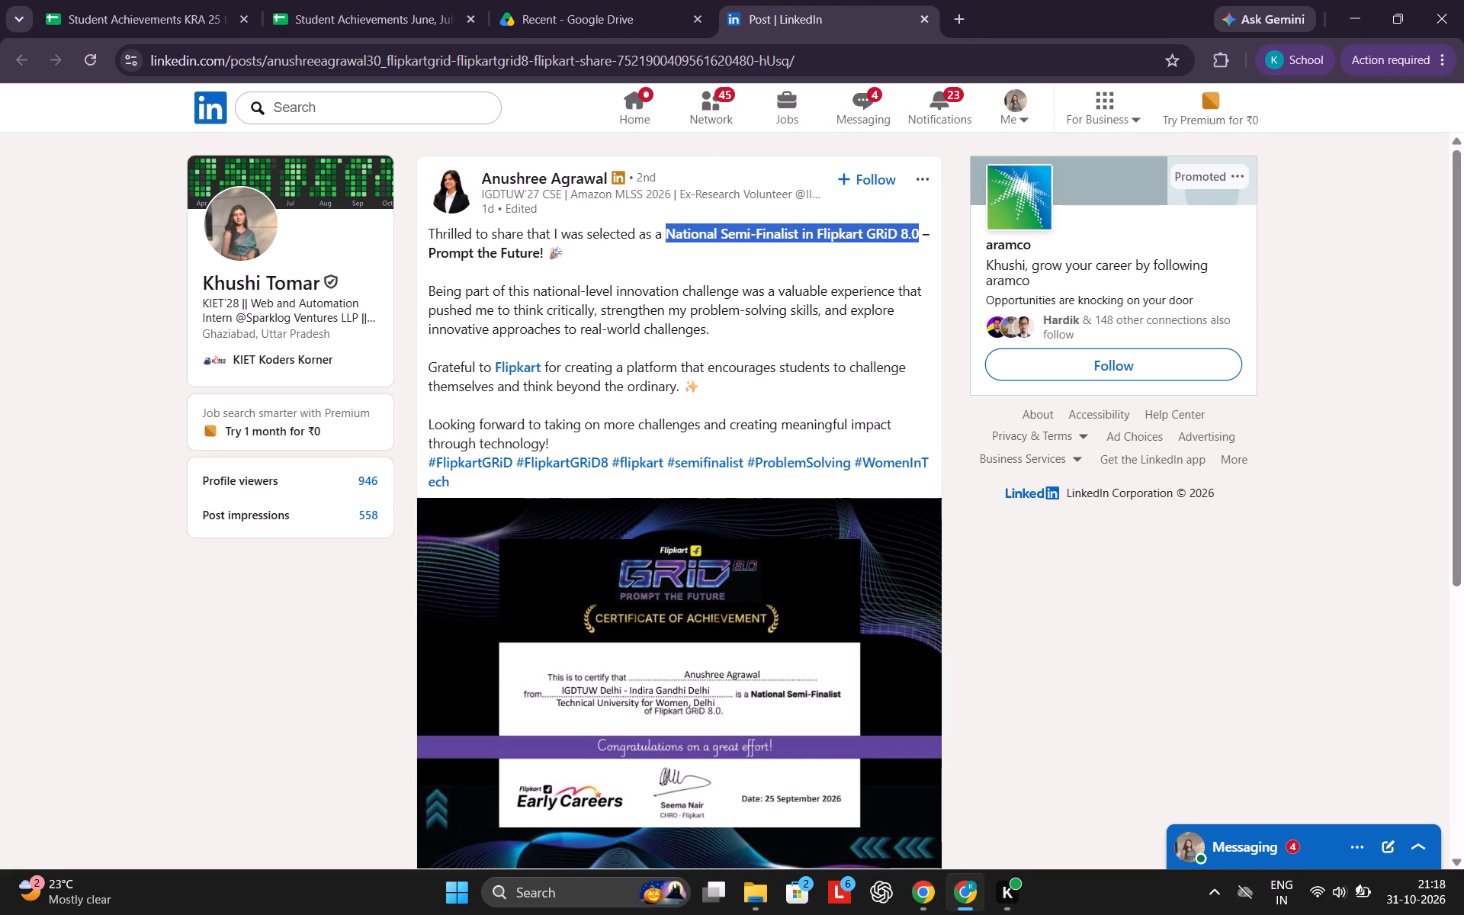
pyautogui.click(367, 0)
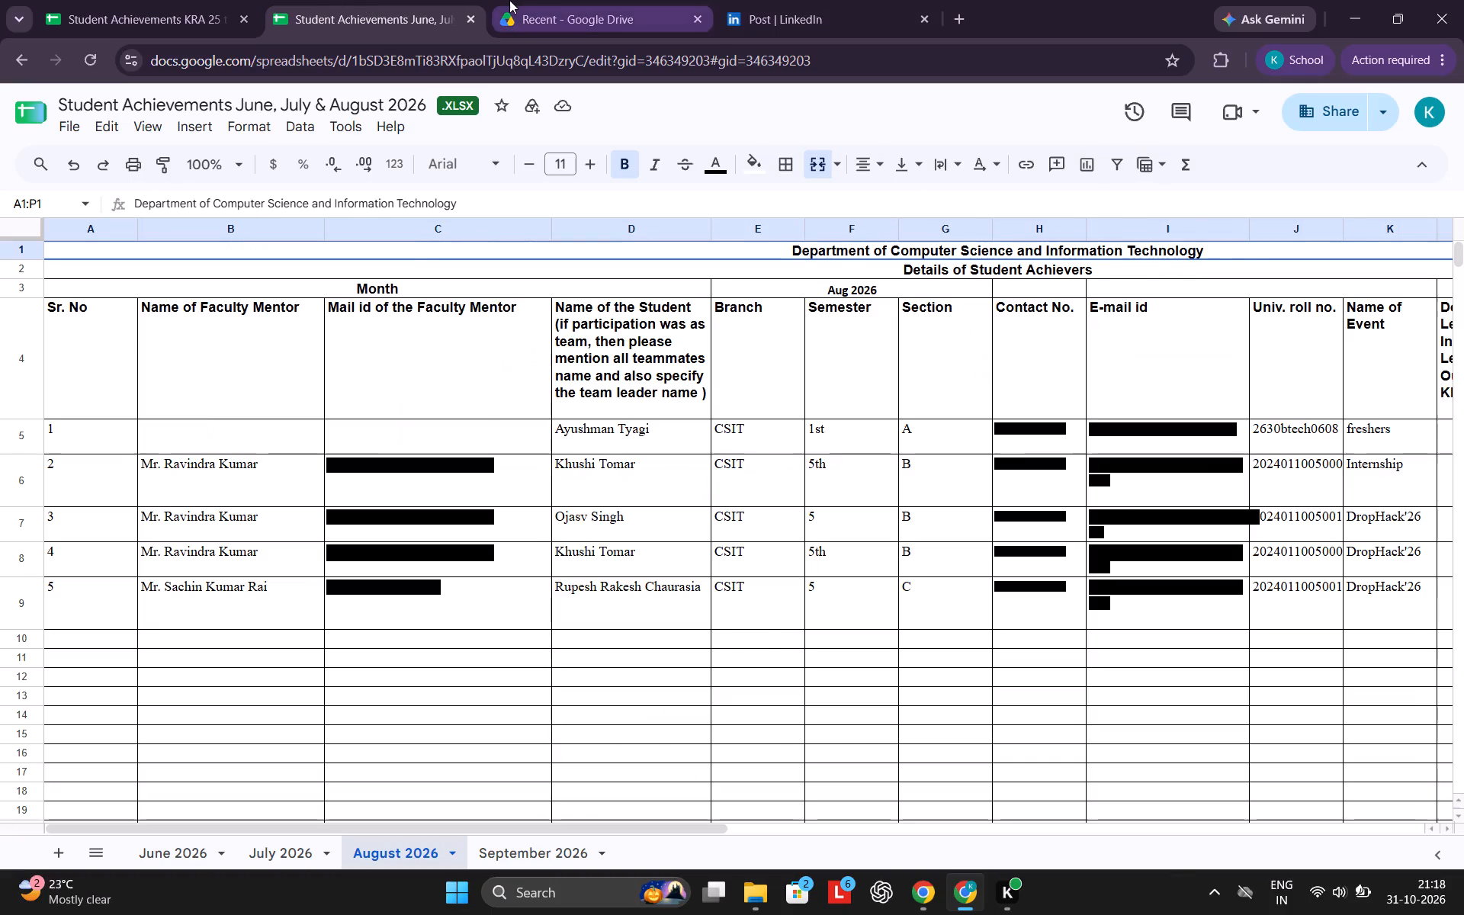
pyautogui.click(509, 0)
pyautogui.click(194, 0)
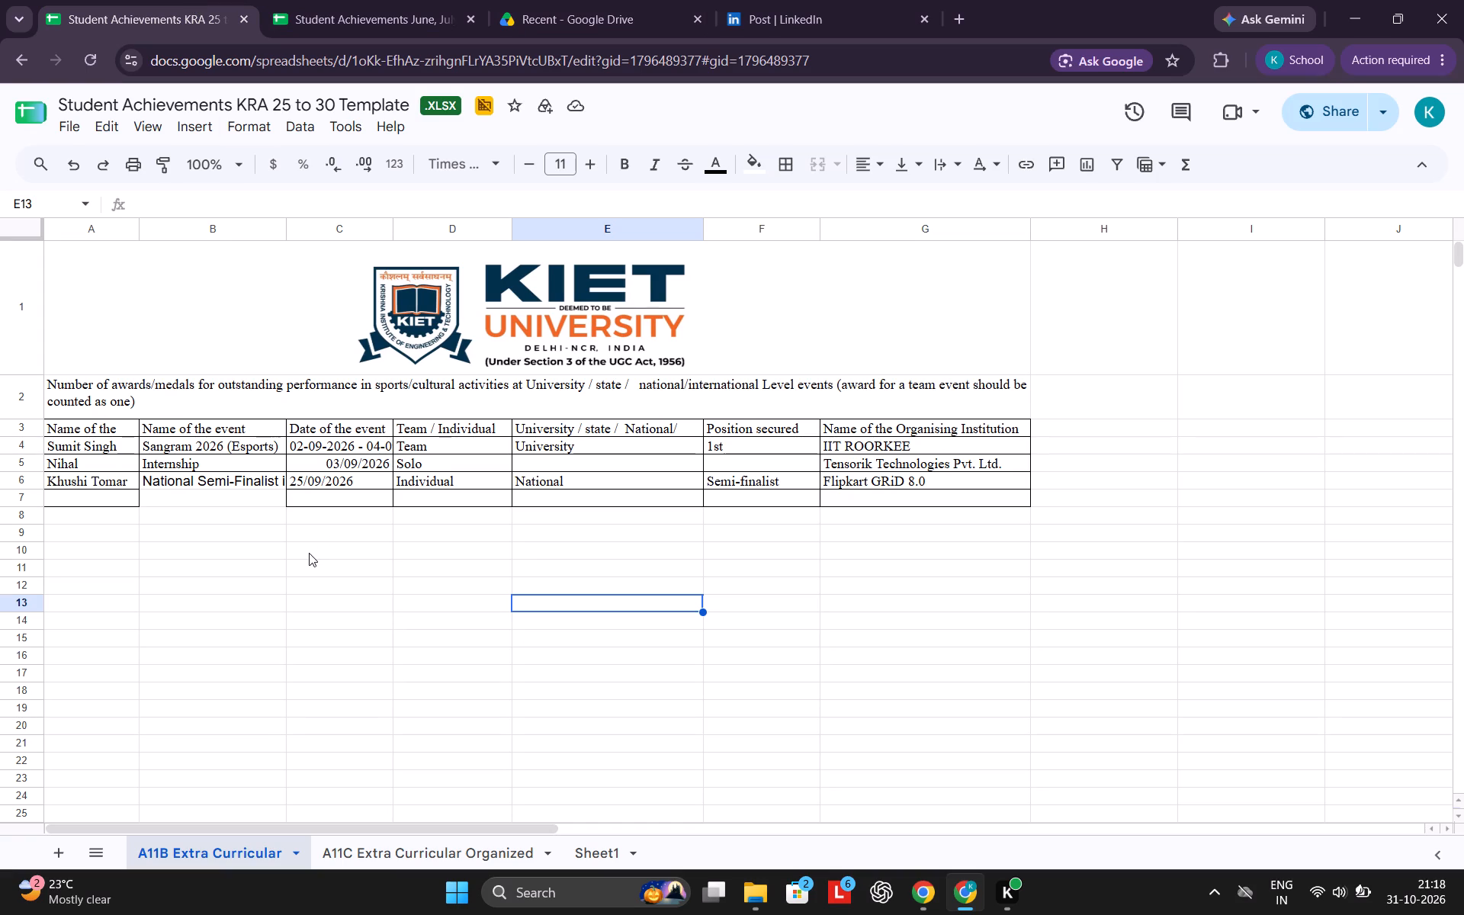
# Change the position secured in row 6 to Finalist.
pyautogui.click(782, 480)
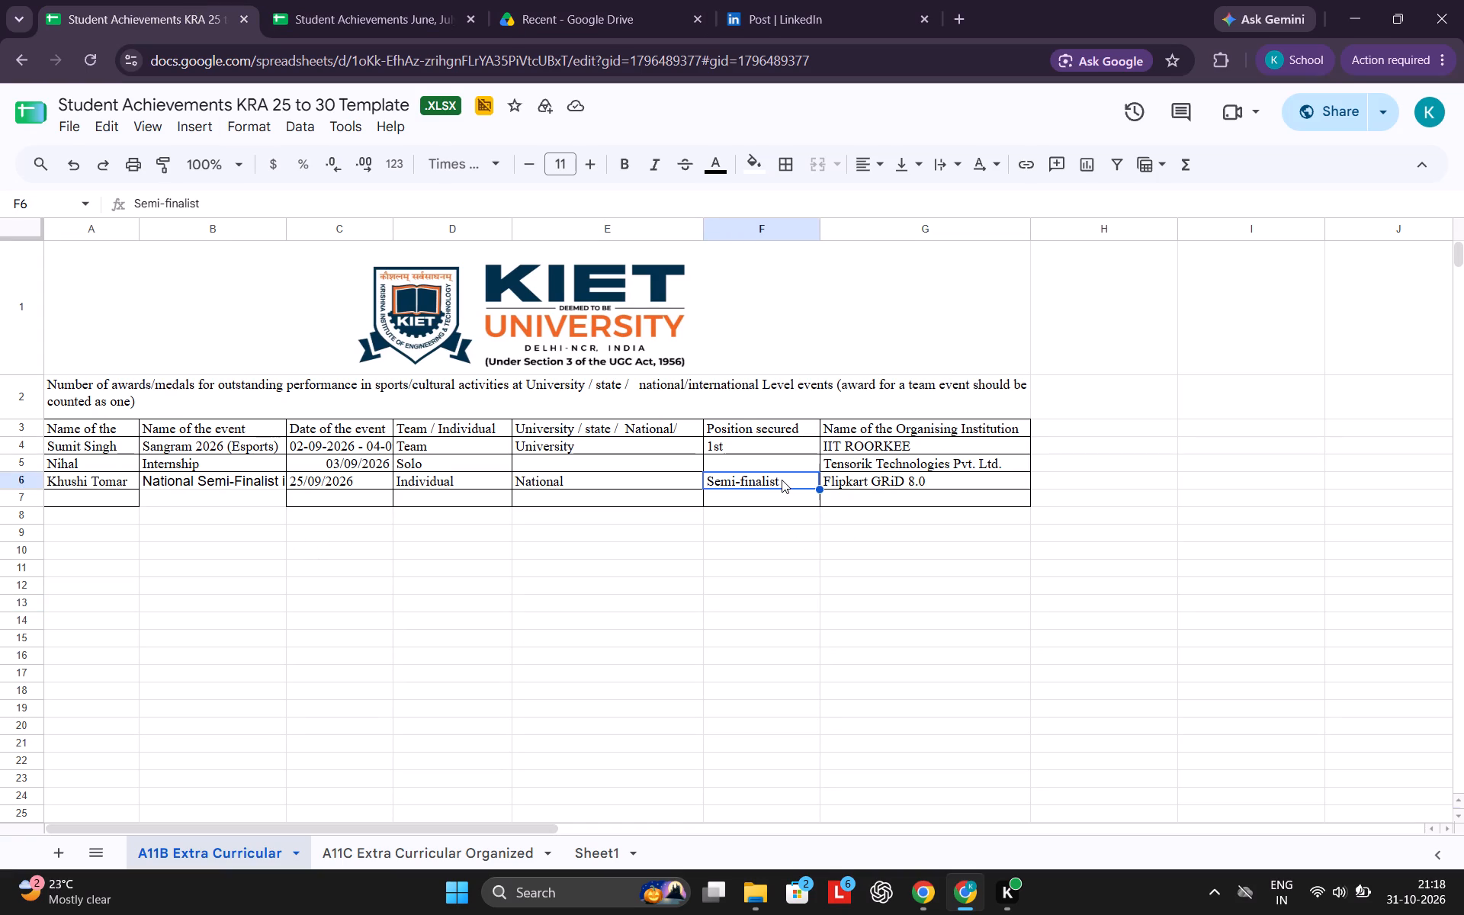
pyautogui.click(782, 480)
pyautogui.click(748, 477)
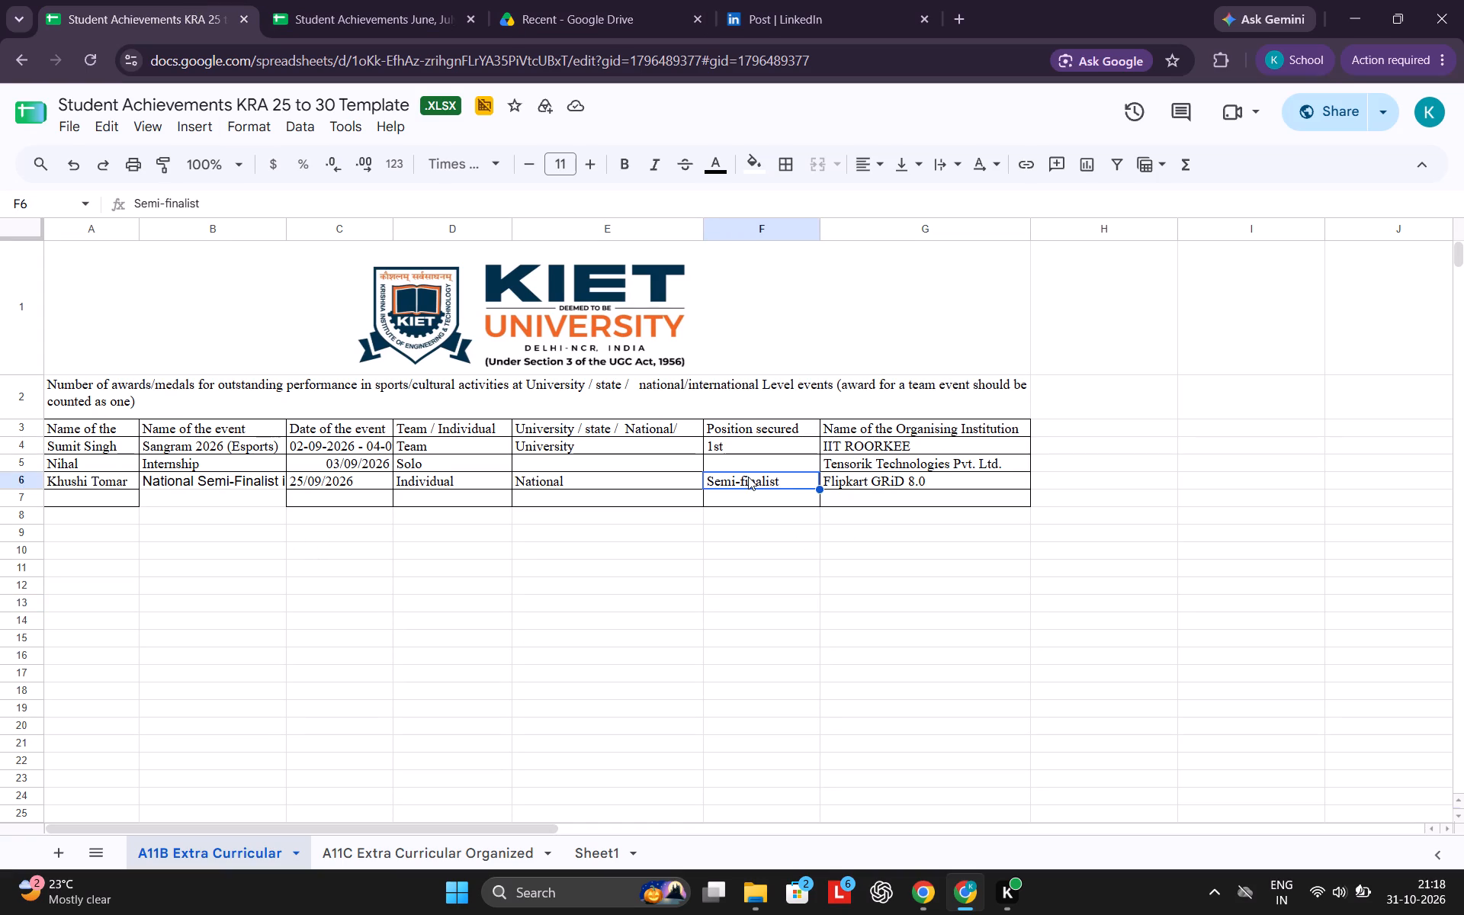
pyautogui.press('Right')
pyautogui.tripleClick(748, 477)
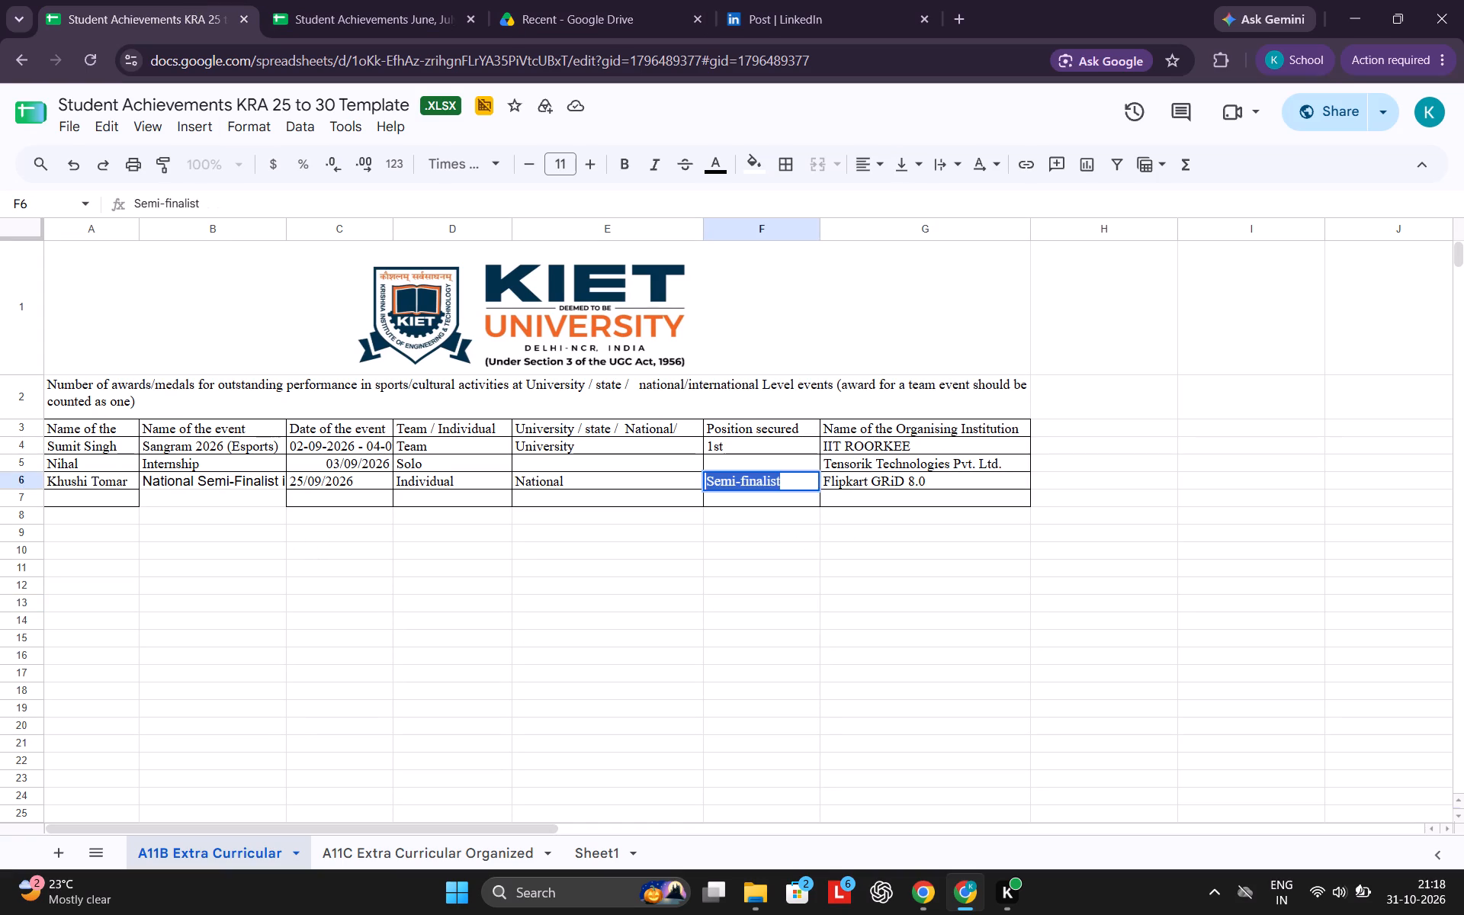
pyautogui.click(746, 478)
pyautogui.press('BackSpace')
pyautogui.press('BackSpace')
pyautogui.press('BackSpace')
pyautogui.press('BackSpace')
pyautogui.press('BackSpace')
pyautogui.press('BackSpace')
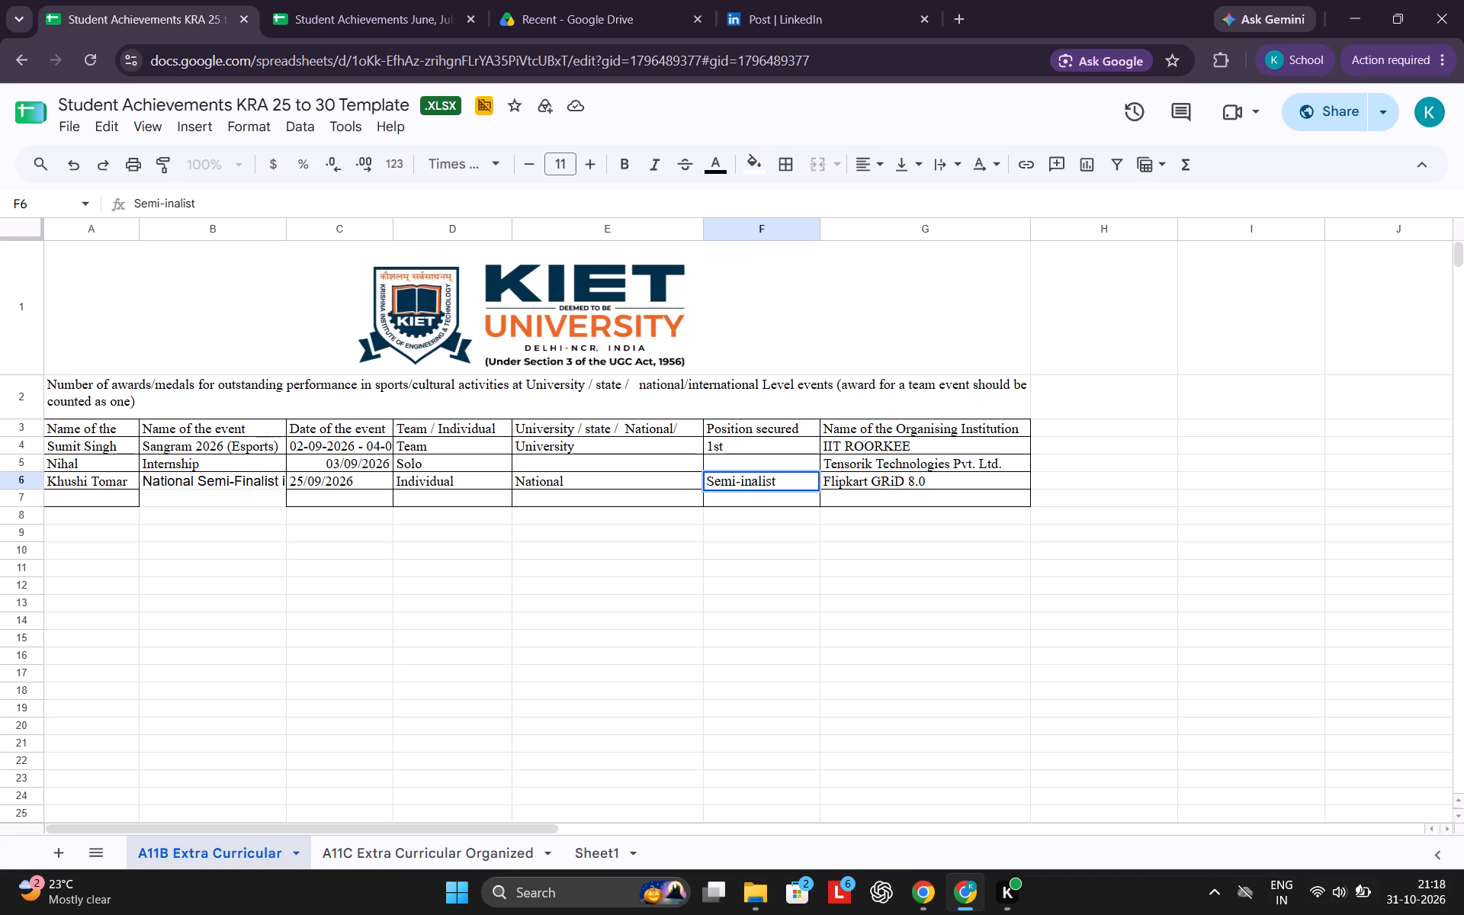
pyautogui.press('BackSpace')
pyautogui.hotkey('shift', 'f')
# Edit the event name in row 6 to read National Finalist in Flipkart GRiD 8.0.
pyautogui.click(268, 479)
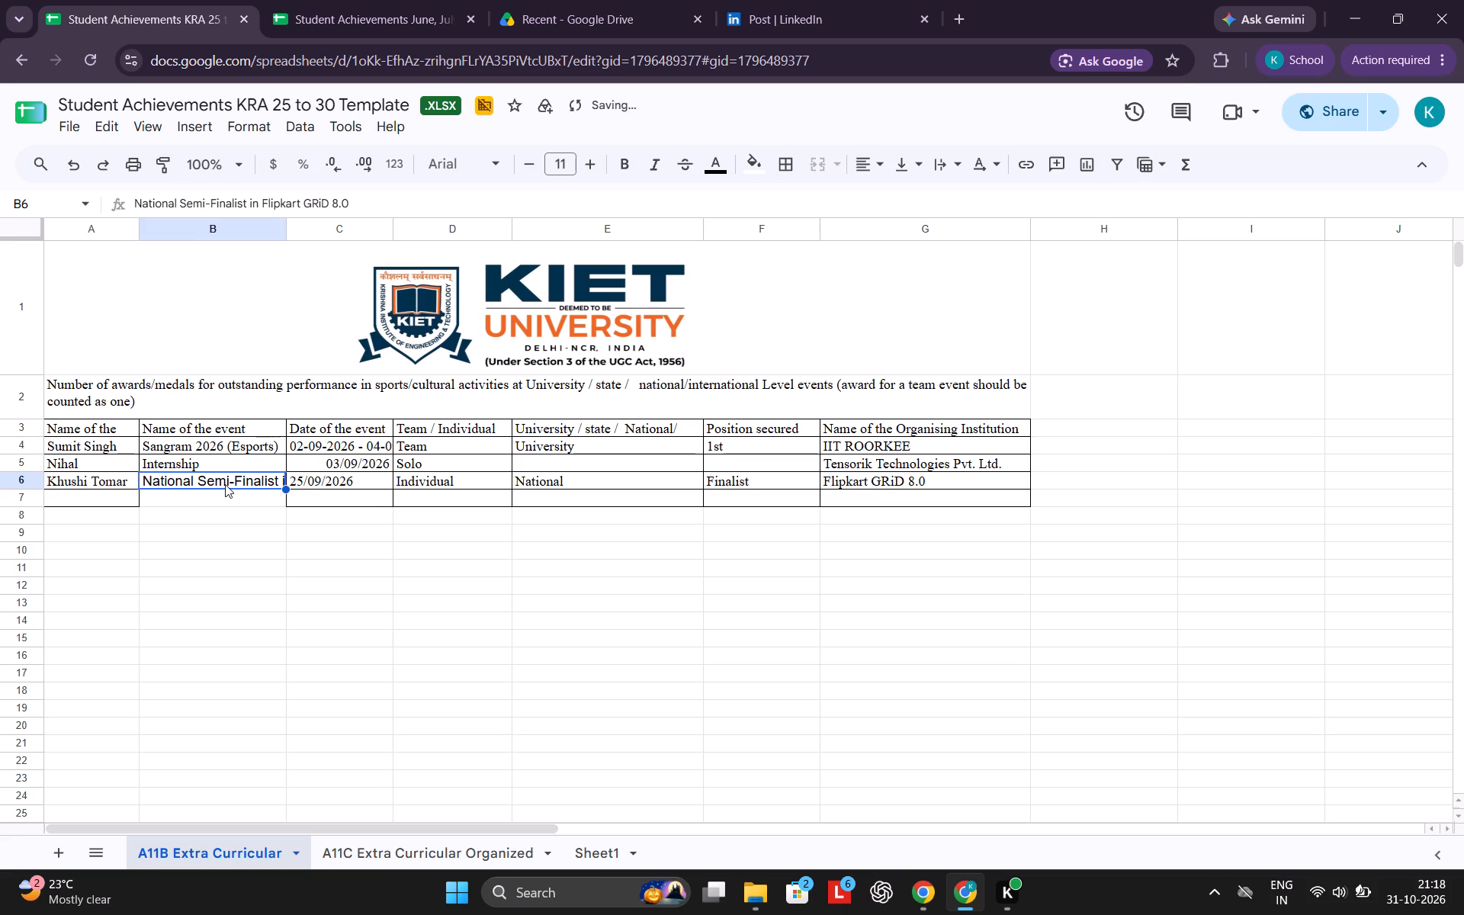
pyautogui.doubleClick(221, 471)
pyautogui.tripleClick(234, 475)
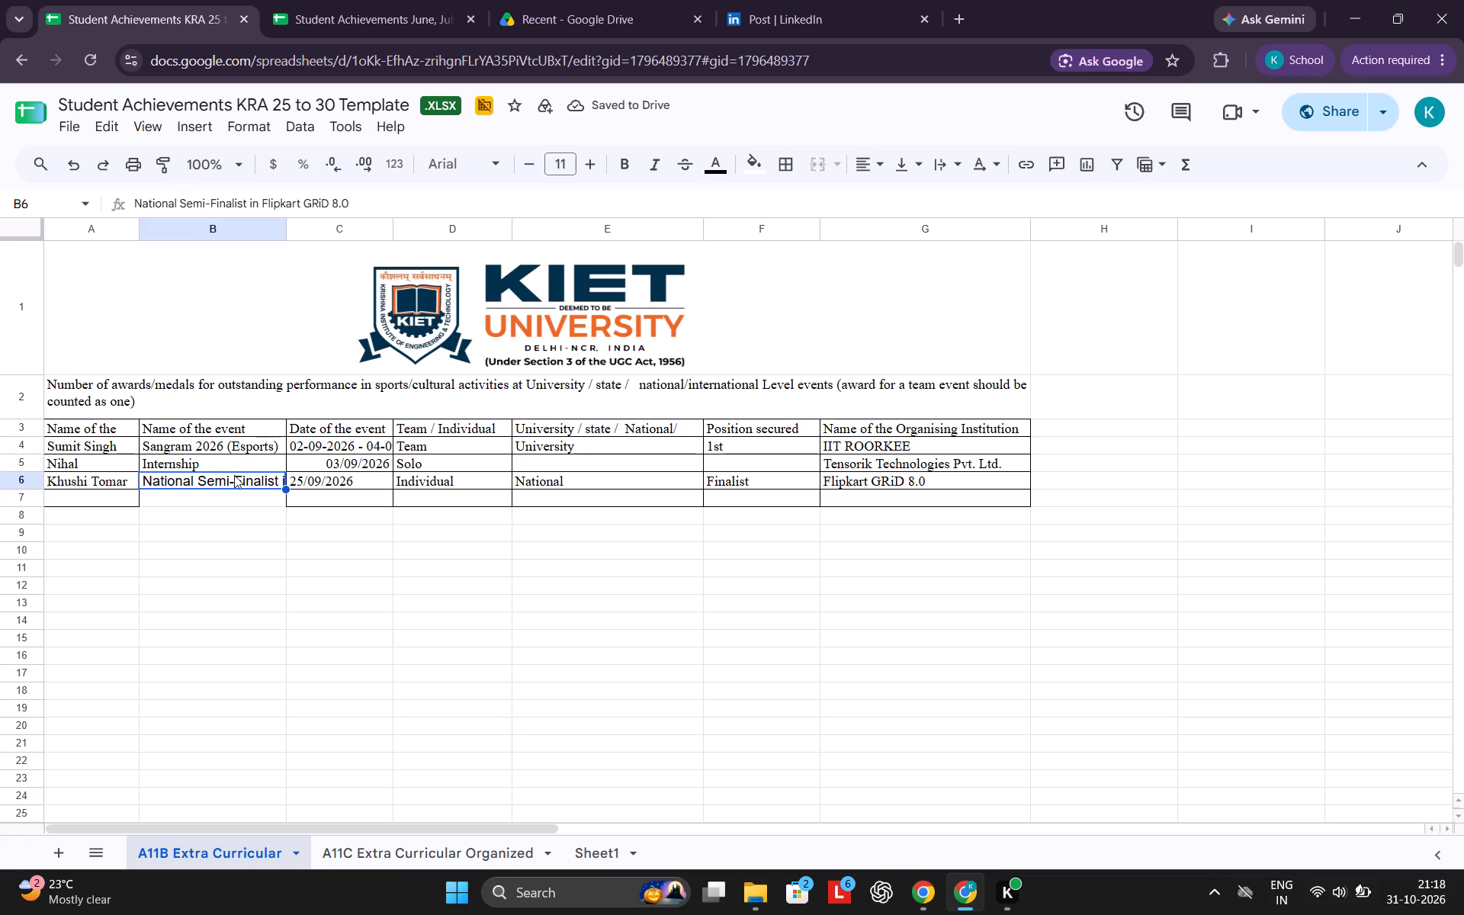
pyautogui.click(234, 475)
pyautogui.click(235, 486)
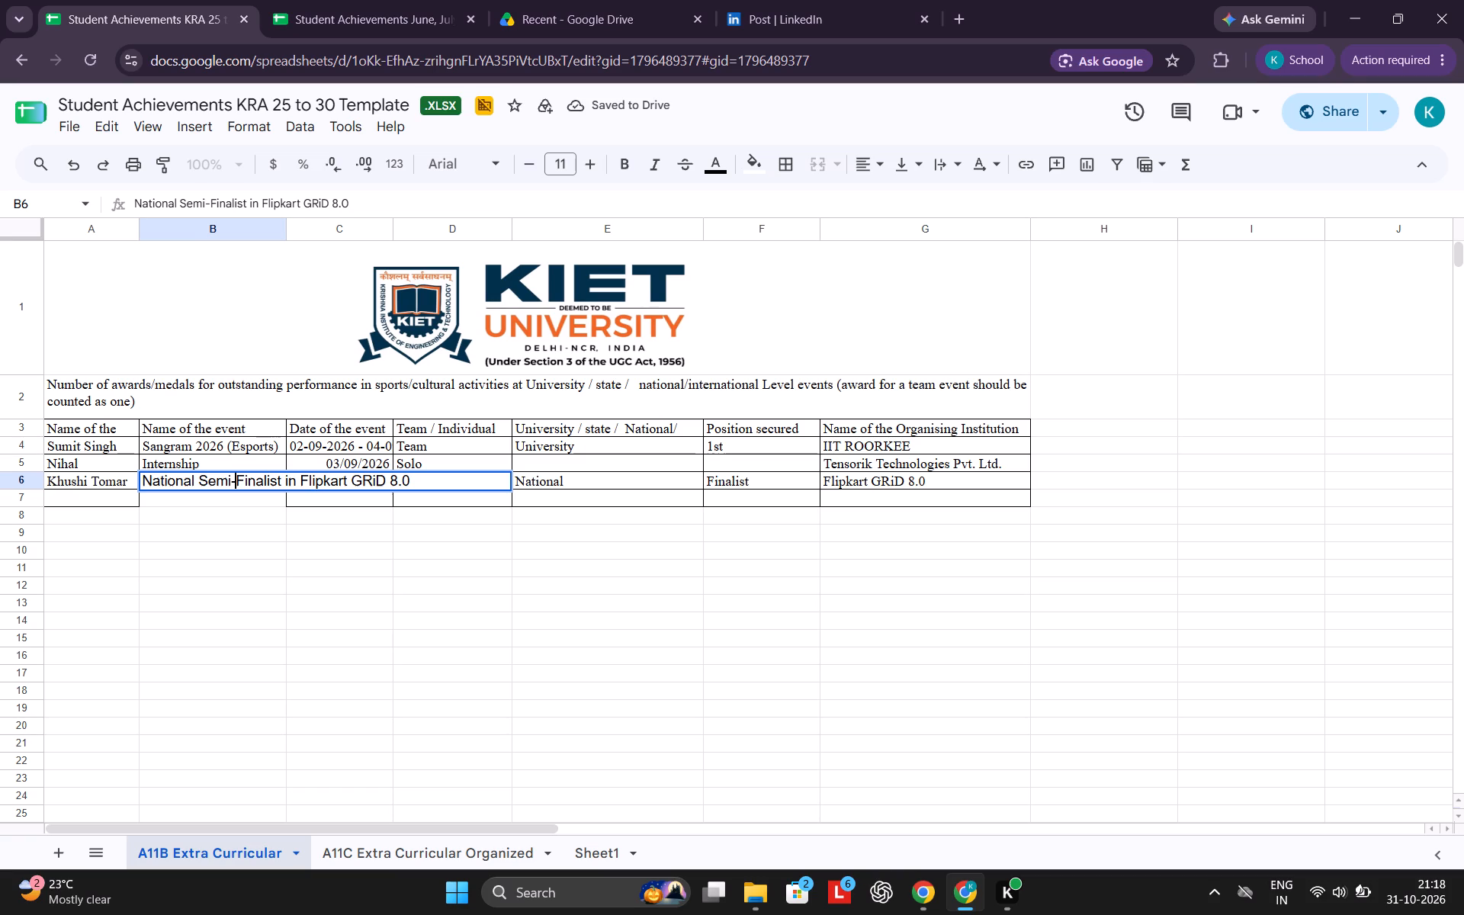
pyautogui.press('BackSpace')
pyautogui.press('BackSpace')
pyautogui.press('BackSpace')
pyautogui.press('BackSpace')
pyautogui.press('BackSpace')
pyautogui.press('BackSpace')
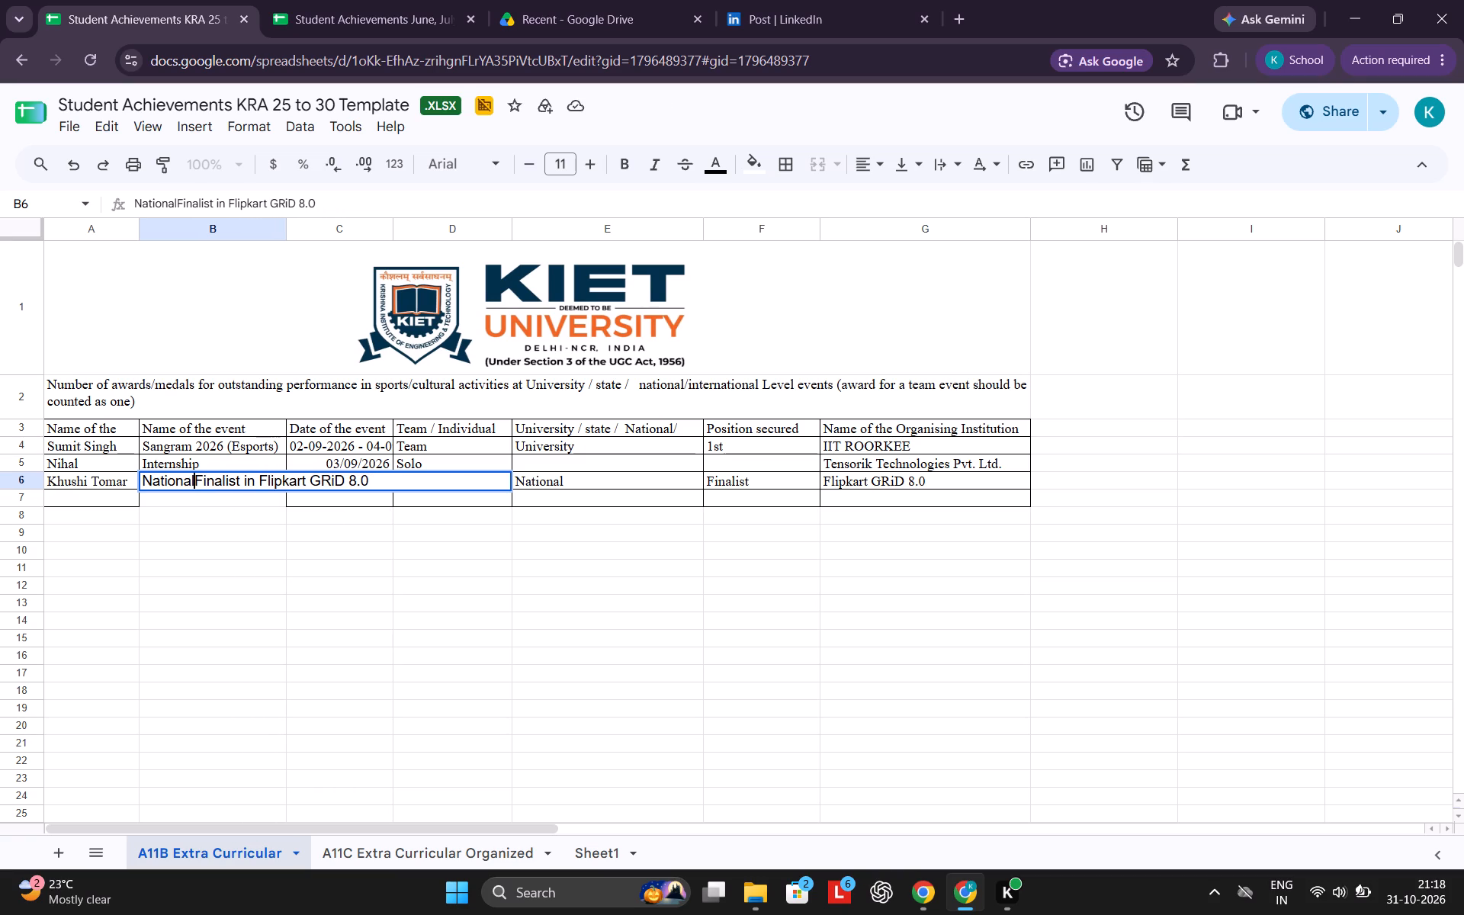
pyautogui.press('space')
pyautogui.press('Return')
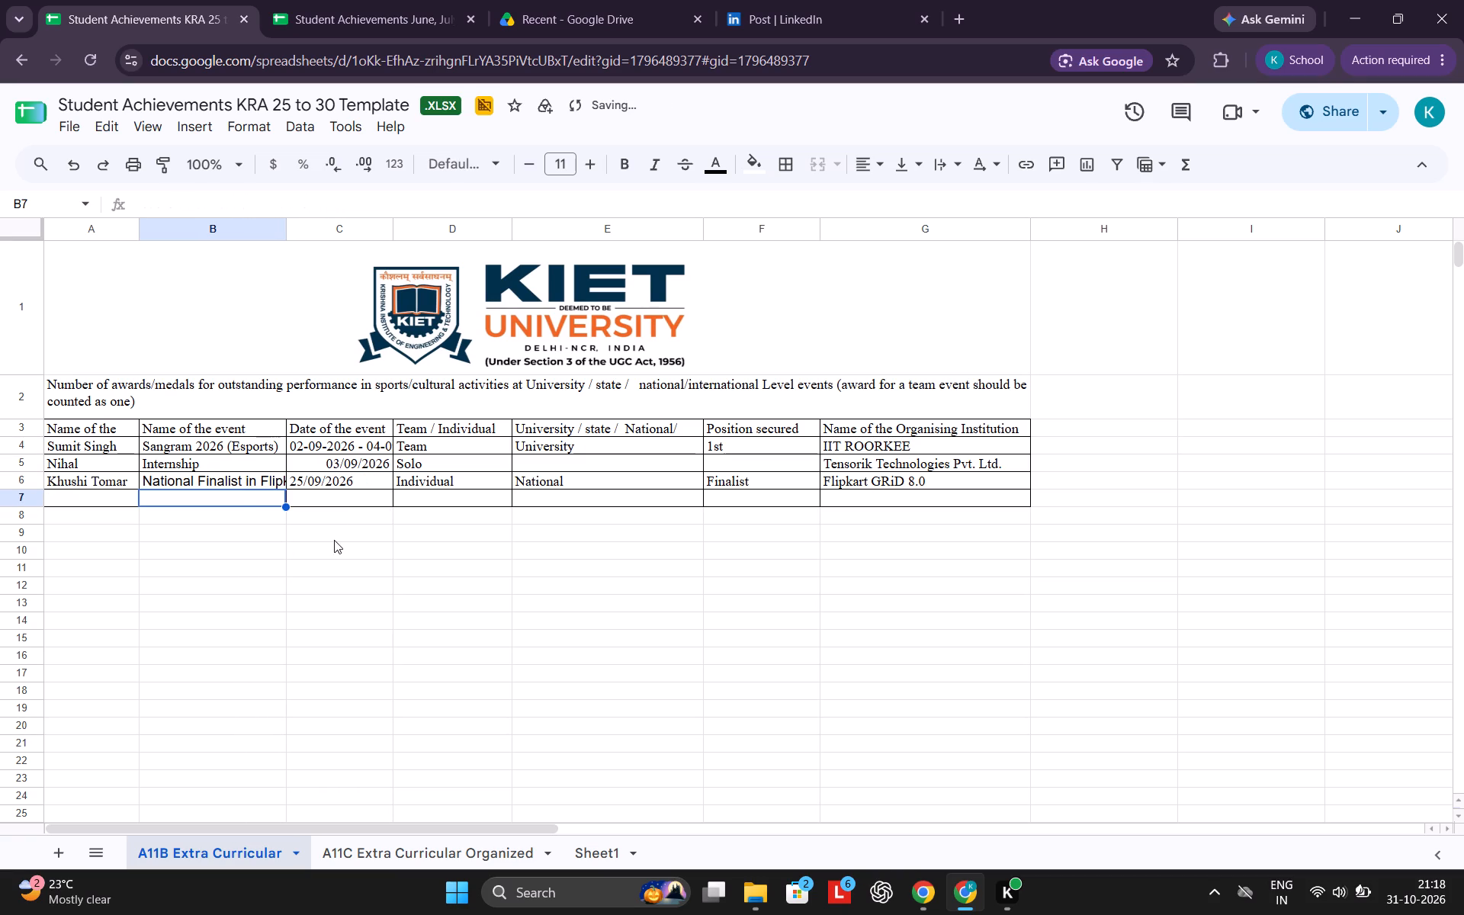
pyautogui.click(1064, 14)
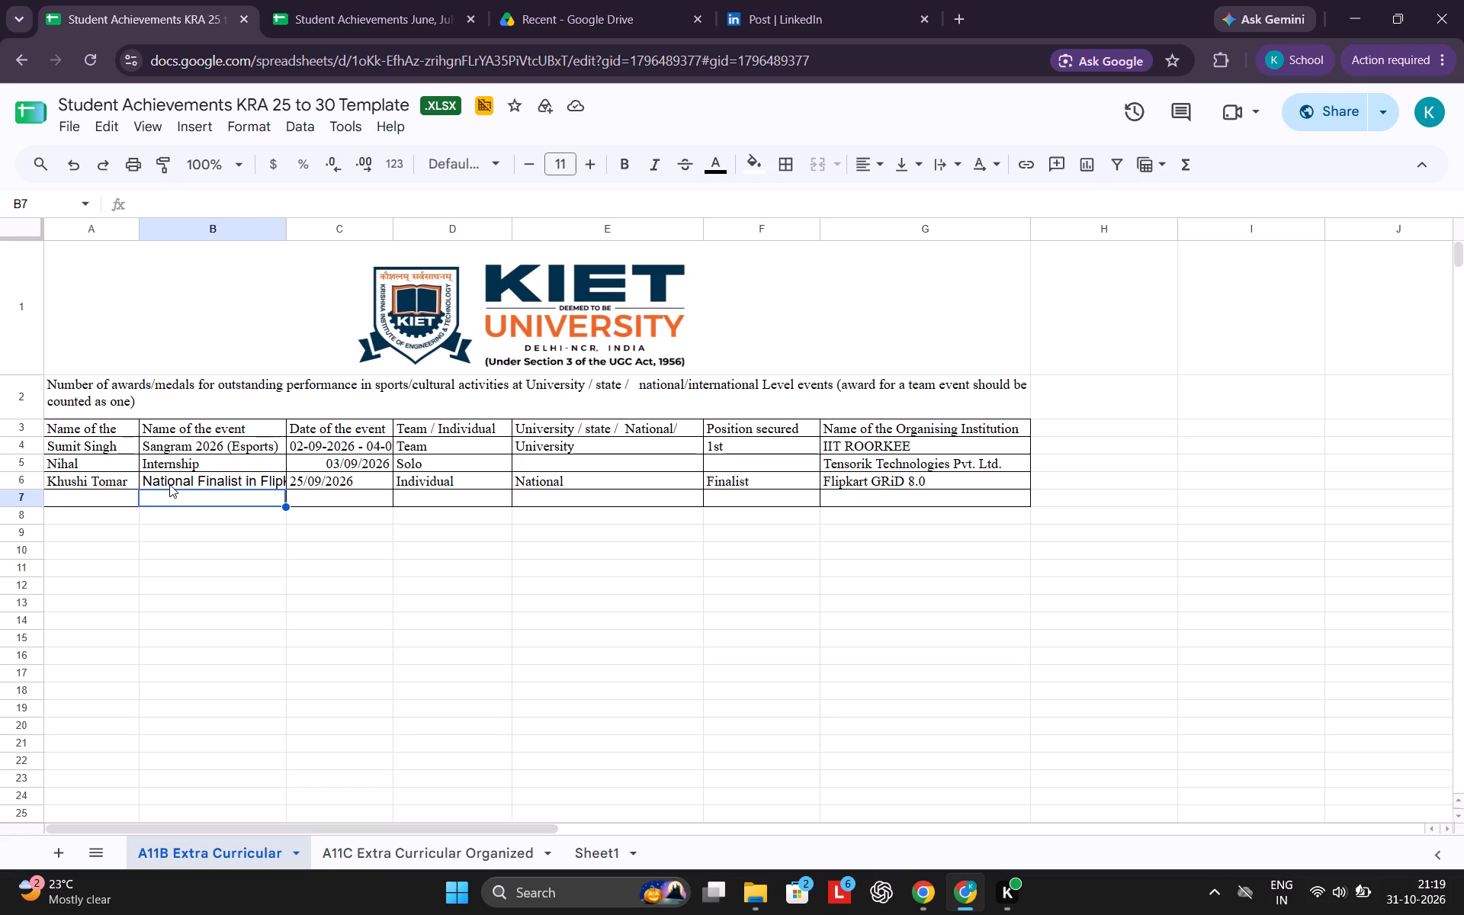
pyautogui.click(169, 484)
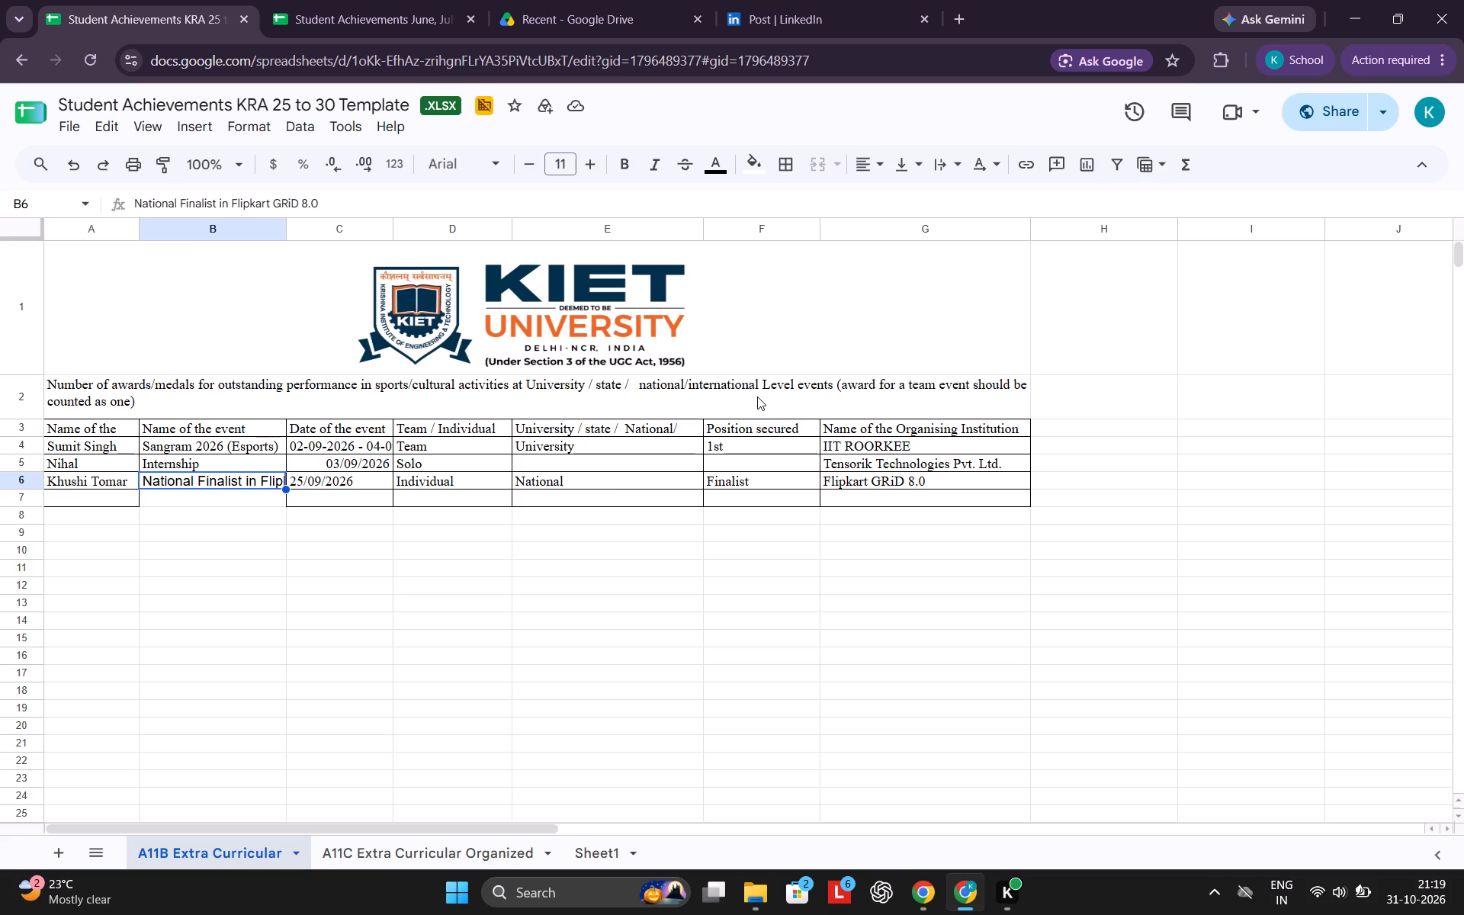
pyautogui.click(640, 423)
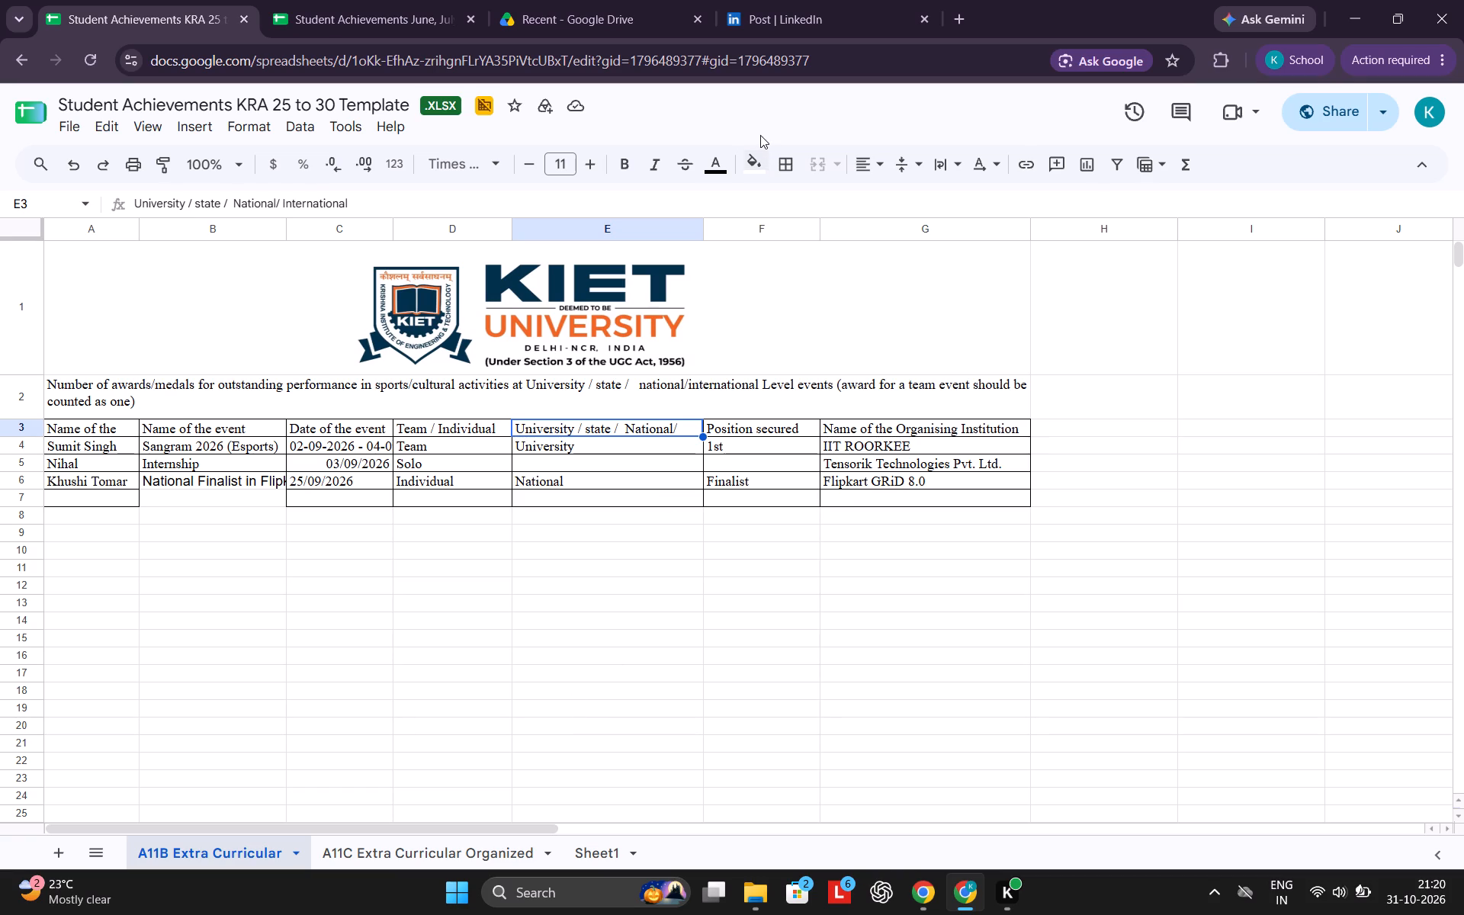
# Examine the columns and student entries on the August 2026 sheet of Student Achievements June, July & August 2026.
pyautogui.click(355, 2)
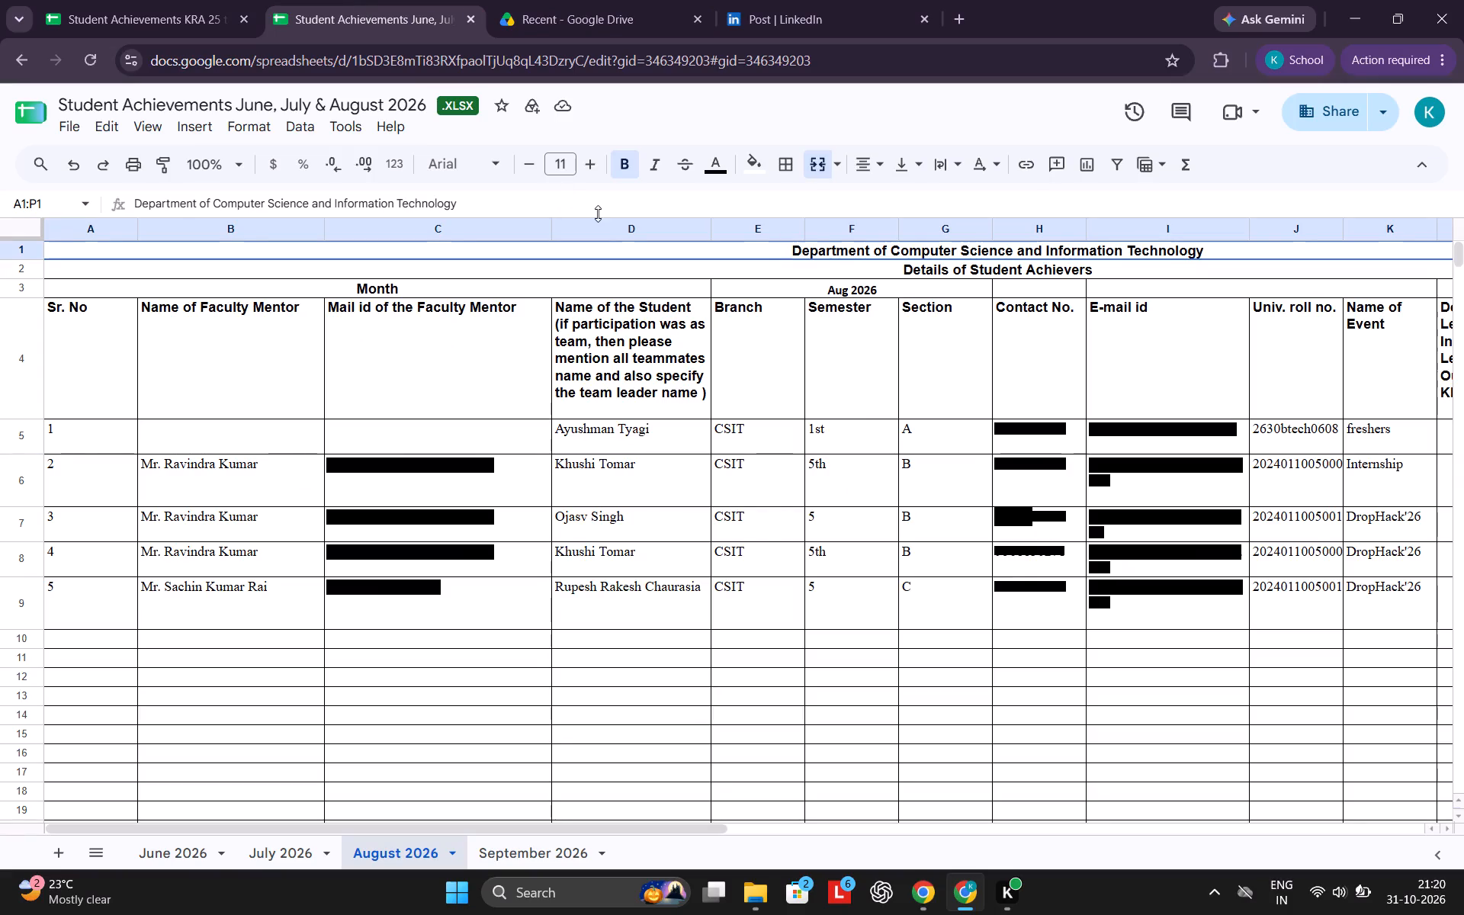
pyautogui.hscroll(-2, 779, 511)
pyautogui.hscroll(1, 779, 511)
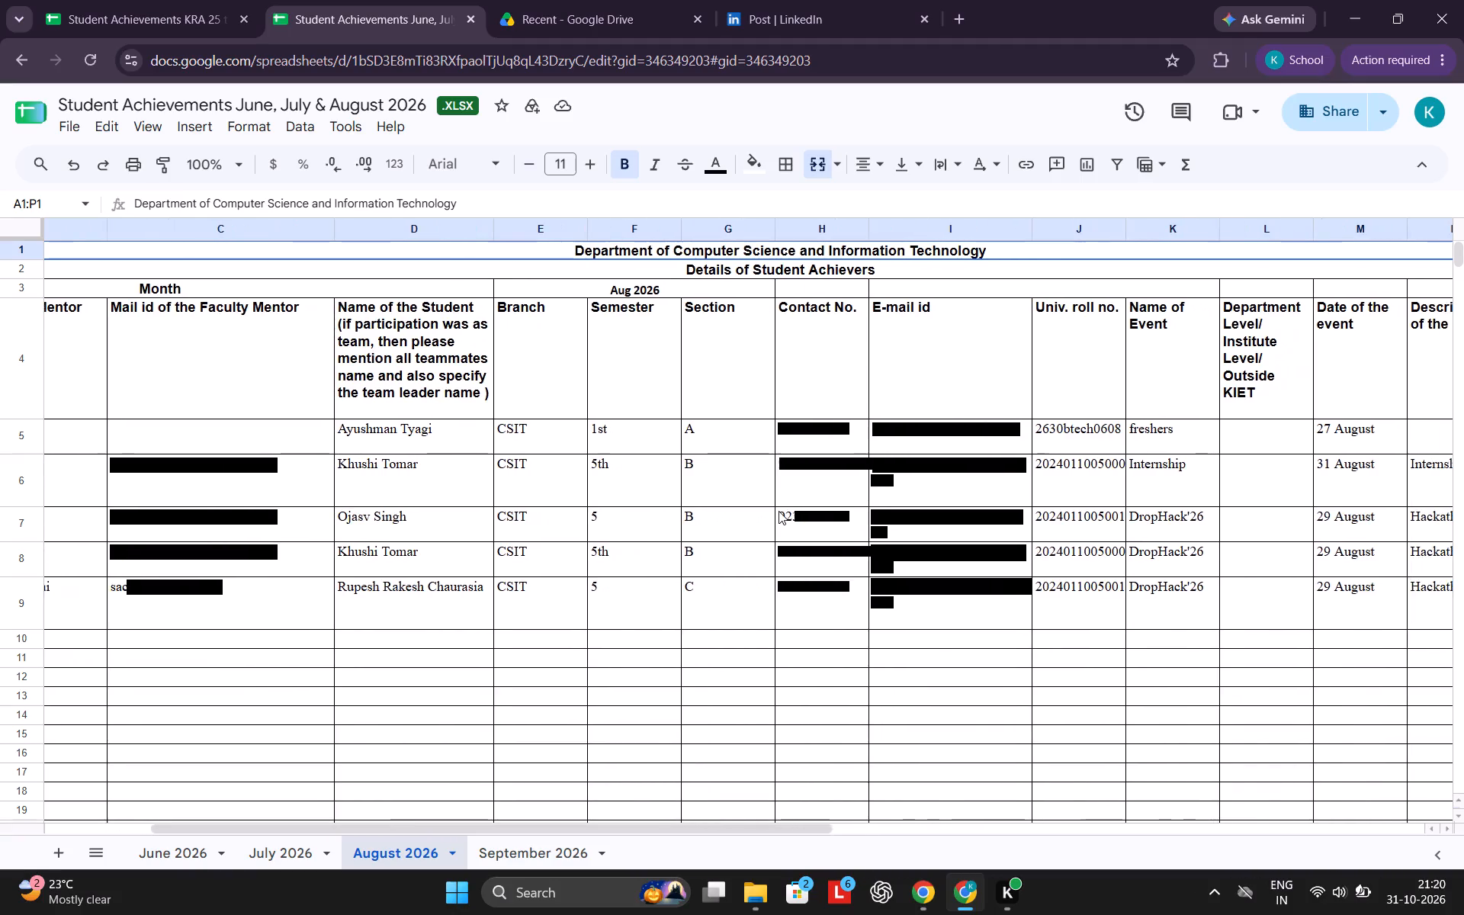
pyautogui.hscroll(1, 779, 511)
pyautogui.hscroll(-3, 779, 511)
pyautogui.scroll(2, 779, 511)
pyautogui.hscroll(2, 779, 511)
pyautogui.hscroll(-1, 779, 511)
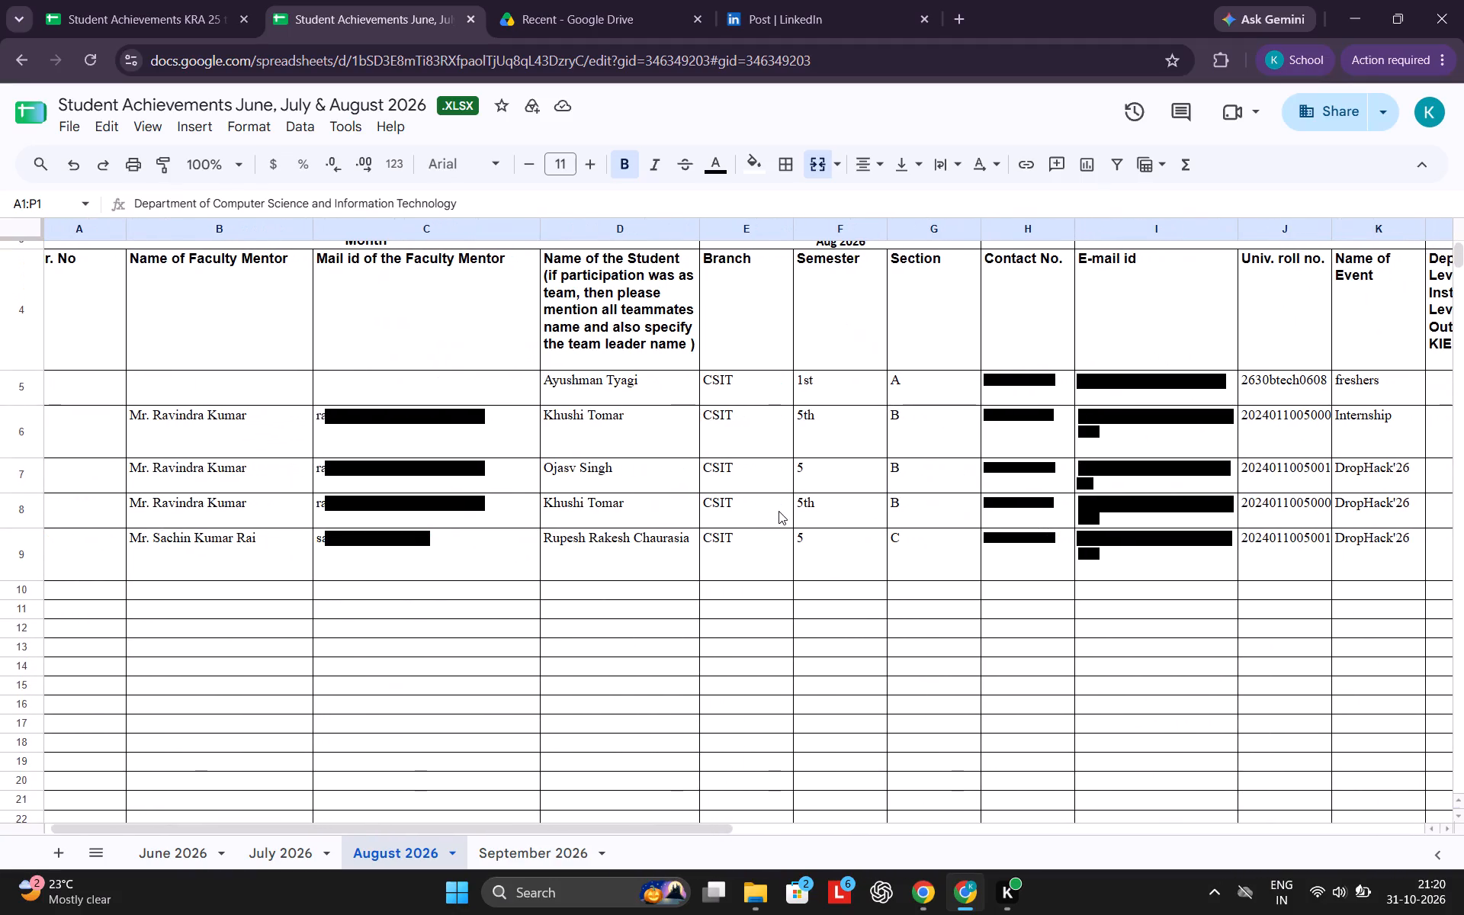
# Review how the August 2026 entries fill in the event name, date, description, position and certificate link columns.
pyautogui.hscroll(-1, 779, 511)
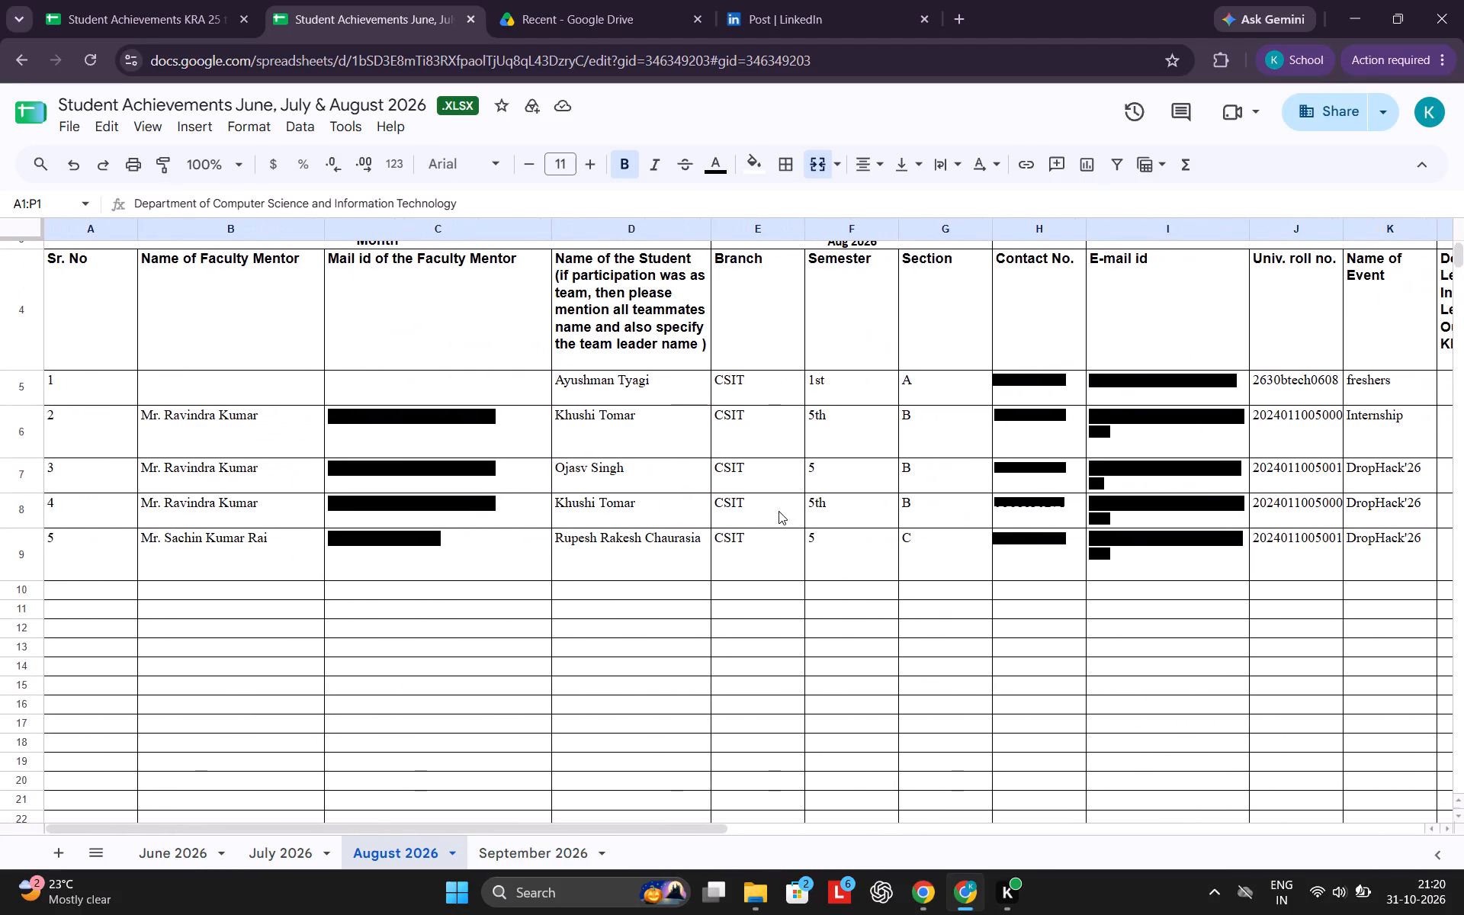
pyautogui.hscroll(-4, 779, 511)
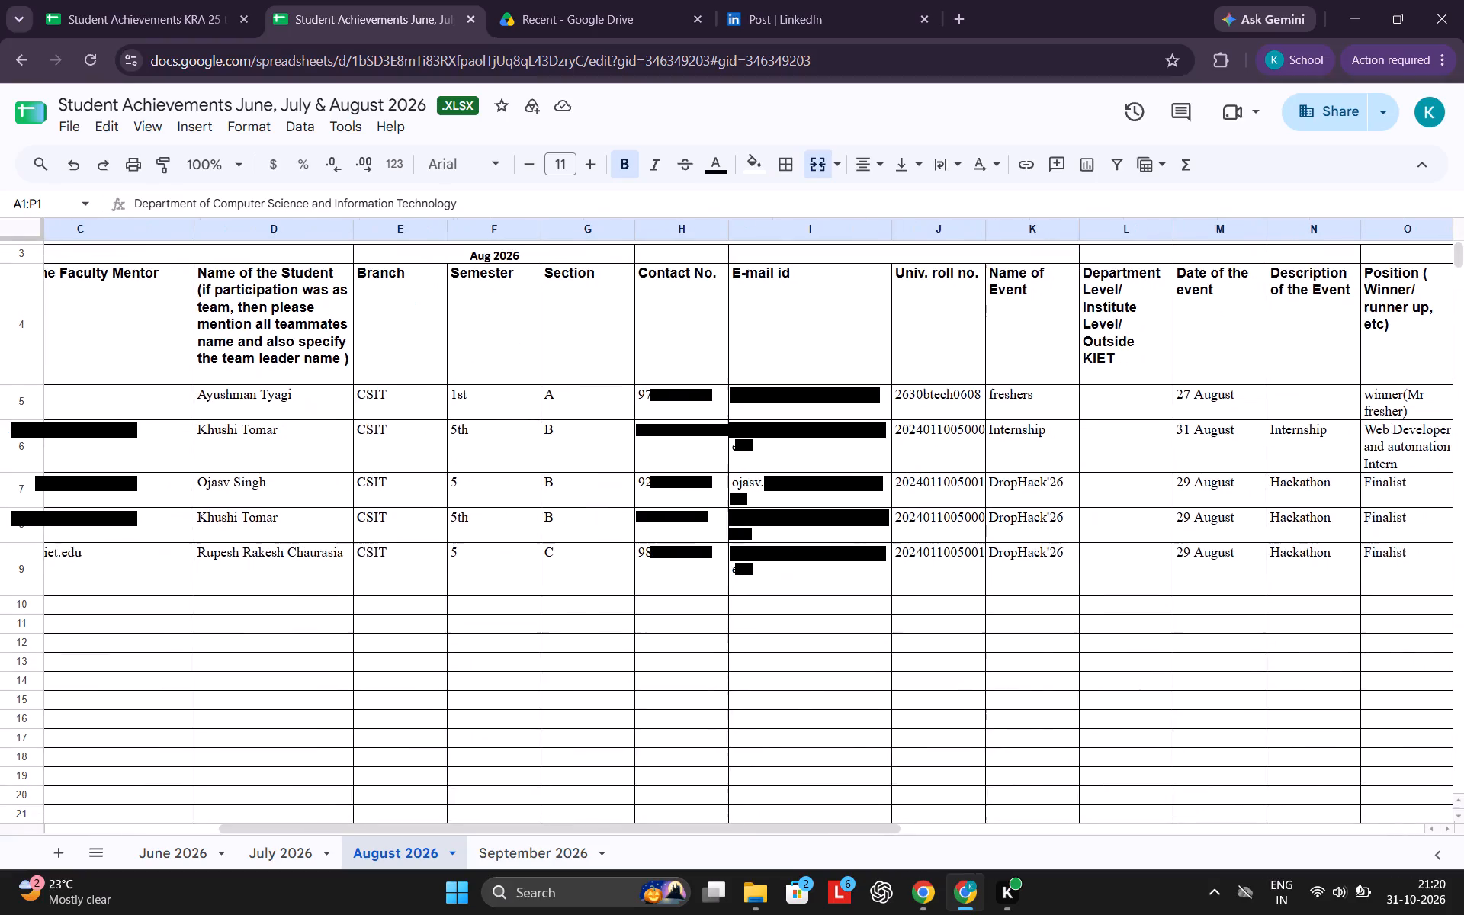
pyautogui.hscroll(-3, 779, 511)
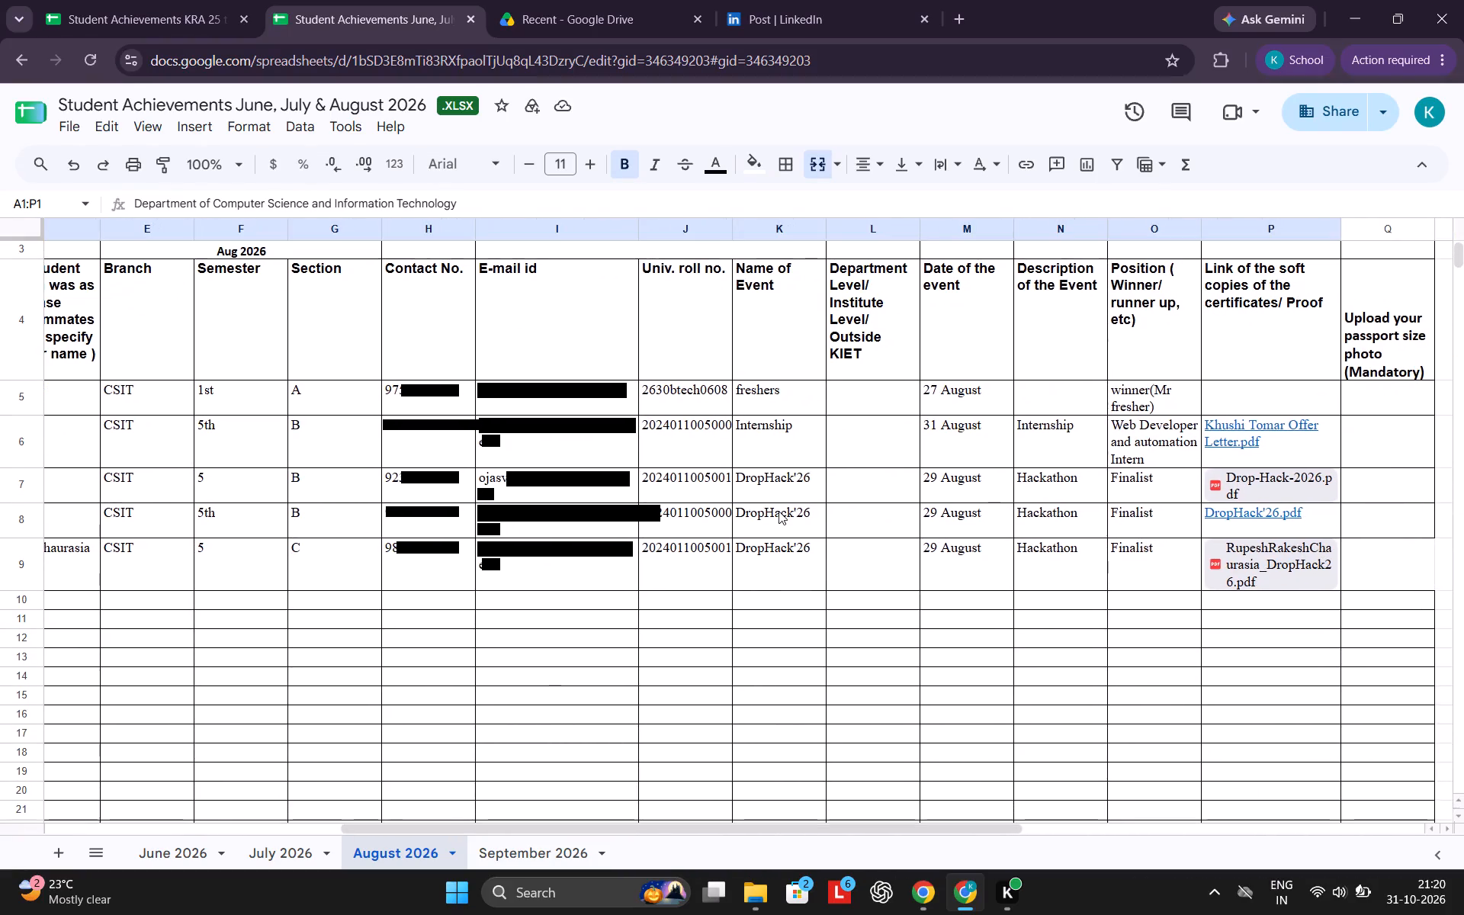
pyautogui.hscroll(-1, 779, 511)
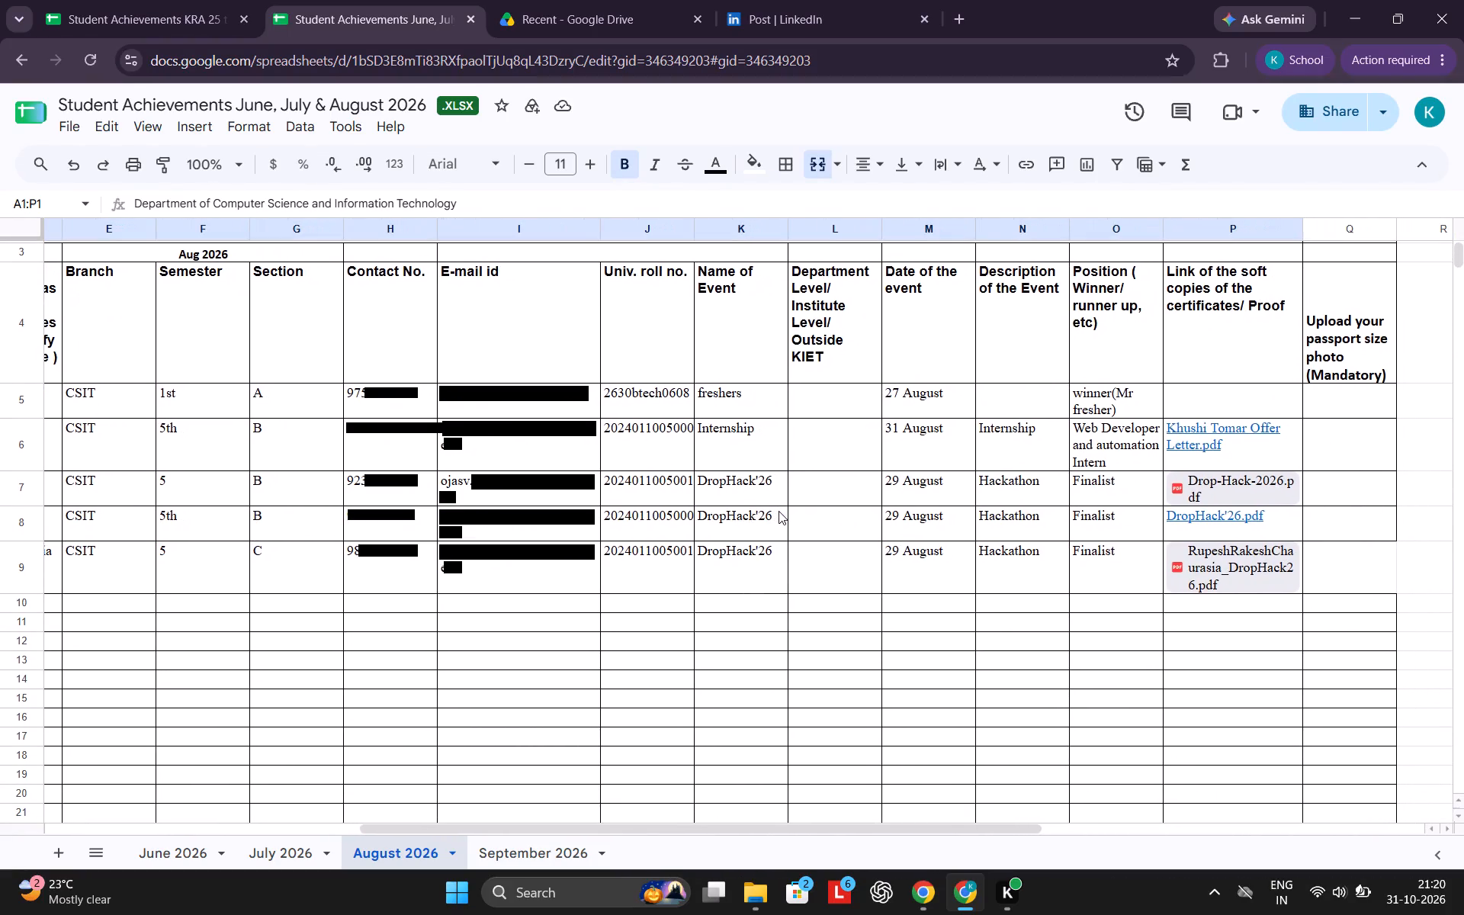
pyautogui.hscroll(2, 779, 511)
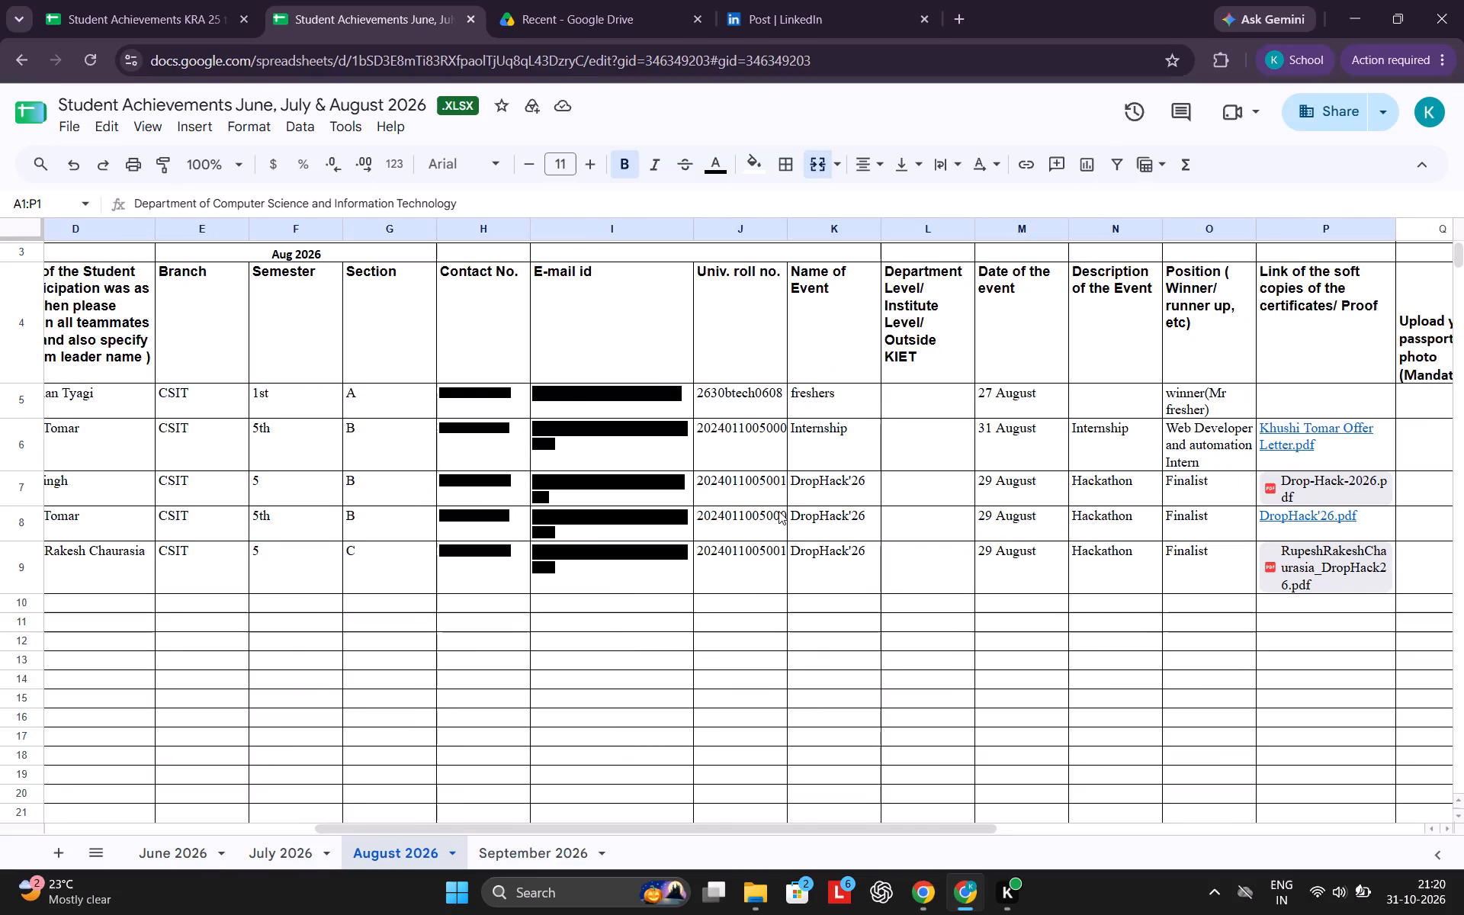
pyautogui.hscroll(1, 779, 511)
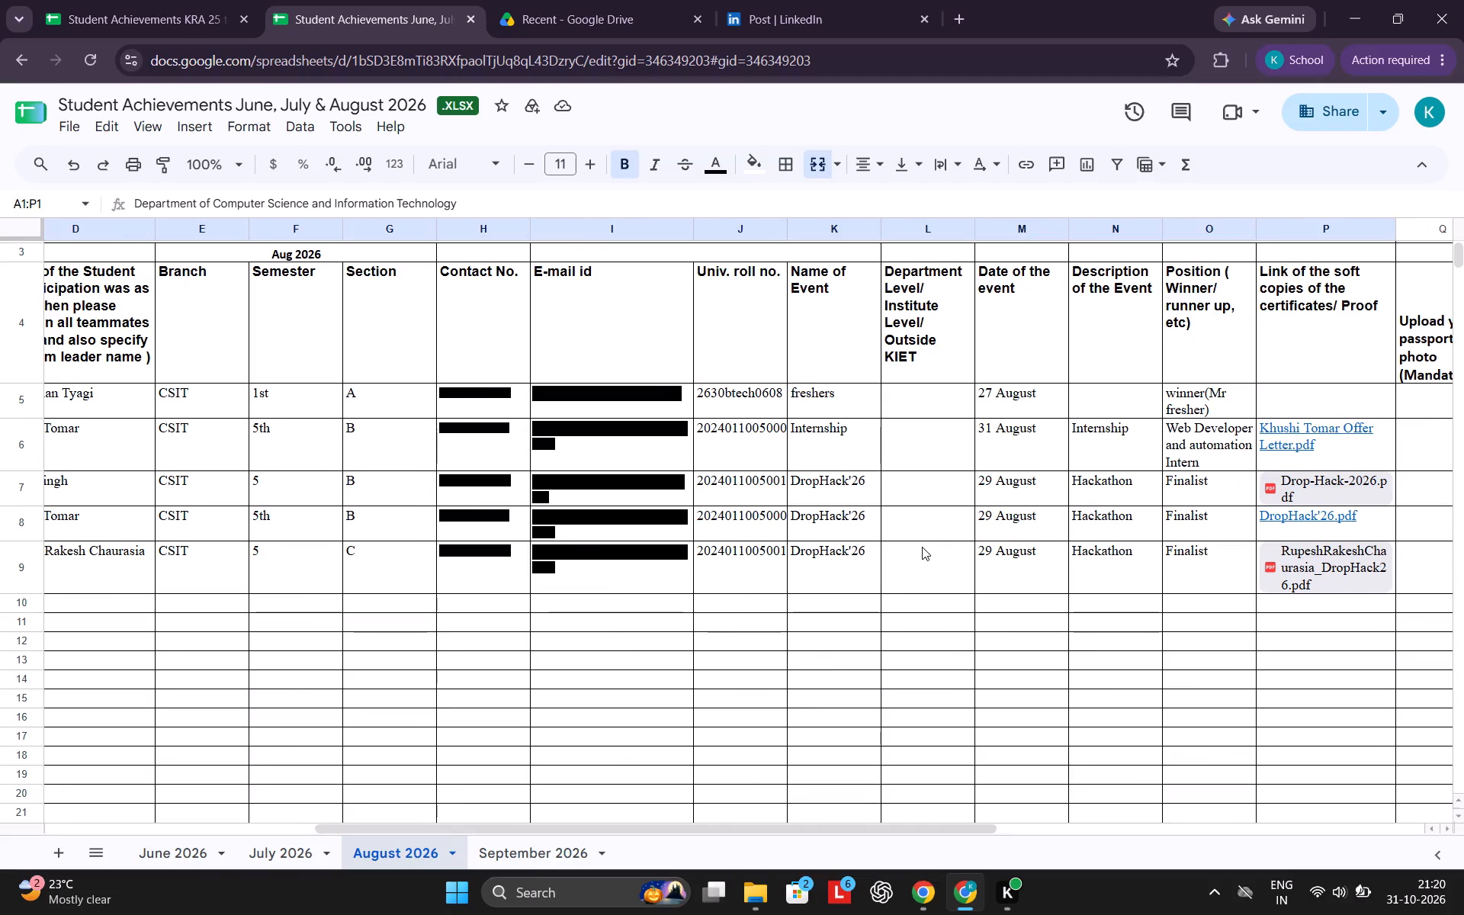
pyautogui.scroll(3, 922, 547)
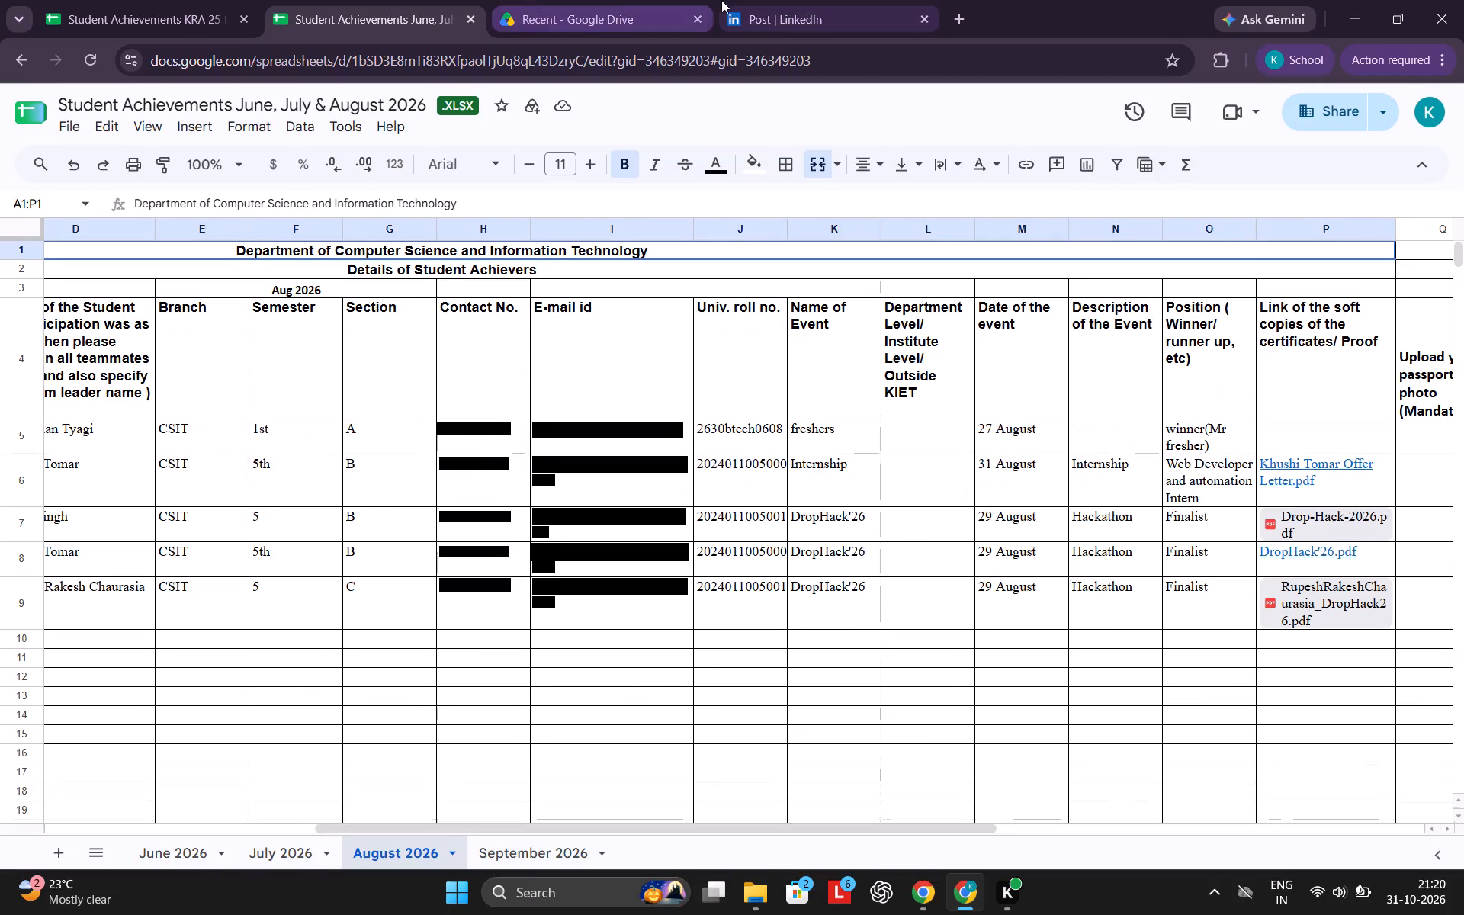